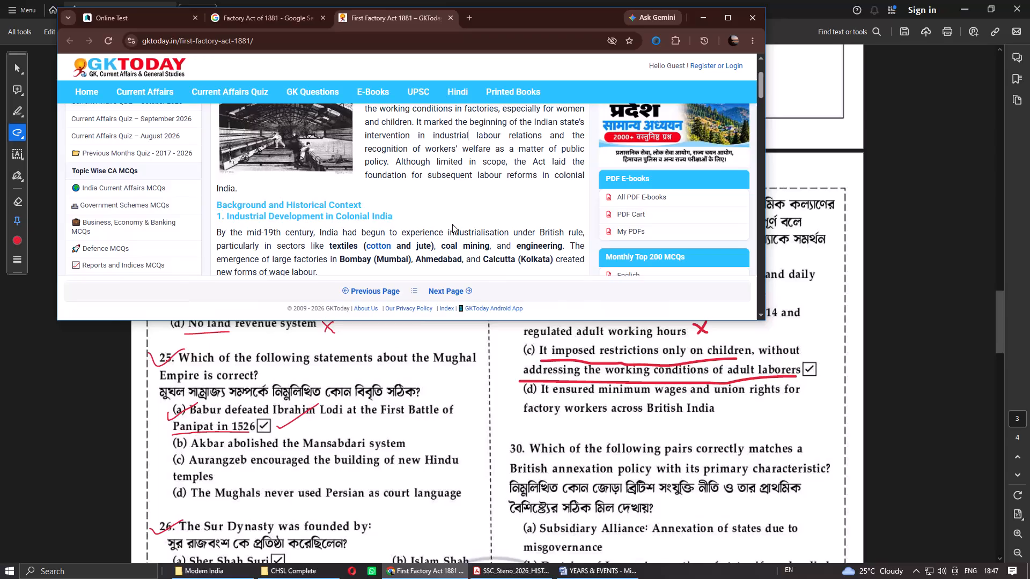
Read the GKToday article on the First Factory Act 1881, examining its background and key provisions on child labour and working hours.
scroll(451, 225, "down", 2)
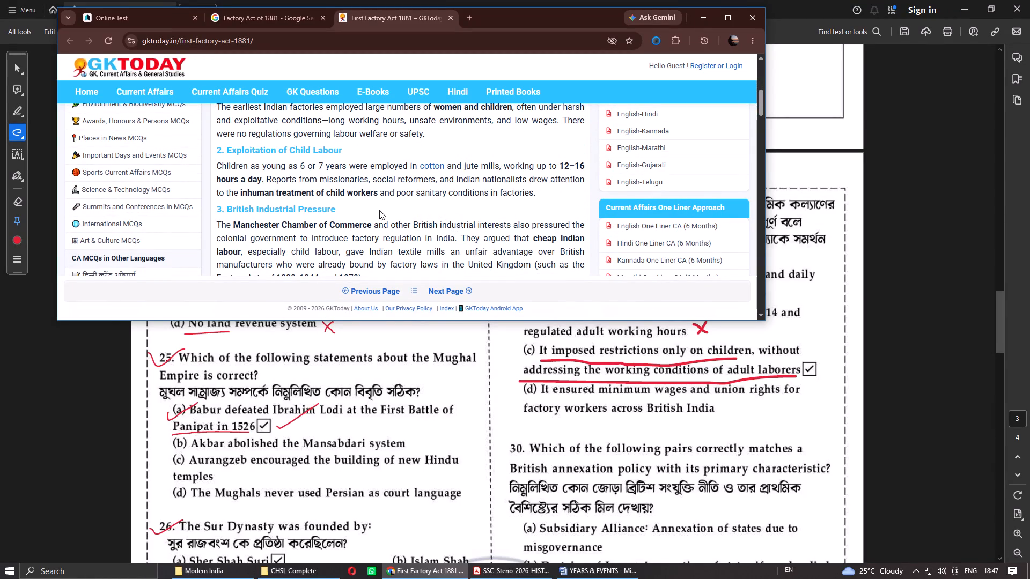
scroll(373, 202, "down", 1)
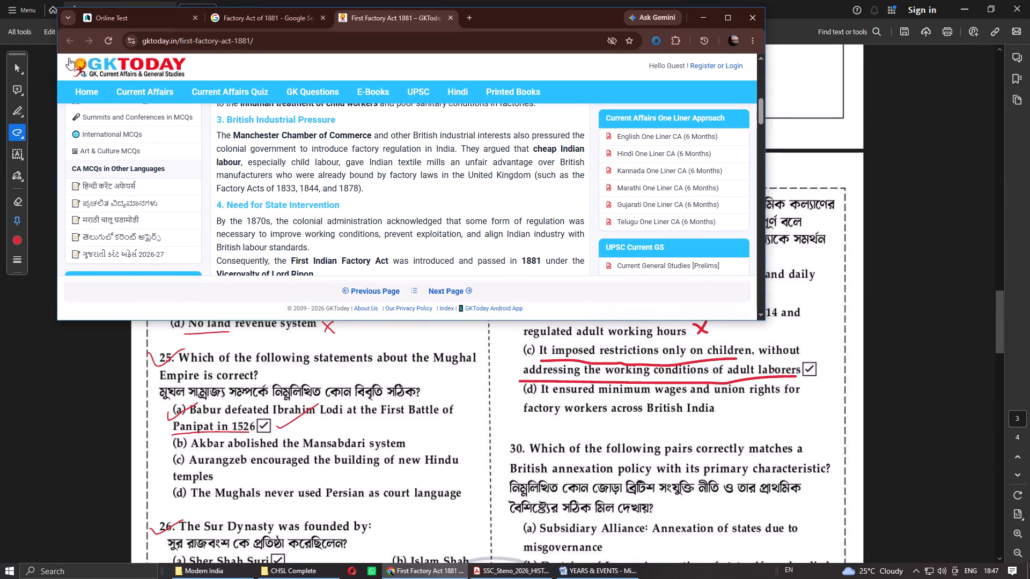
scroll(382, 243, "down", 5)
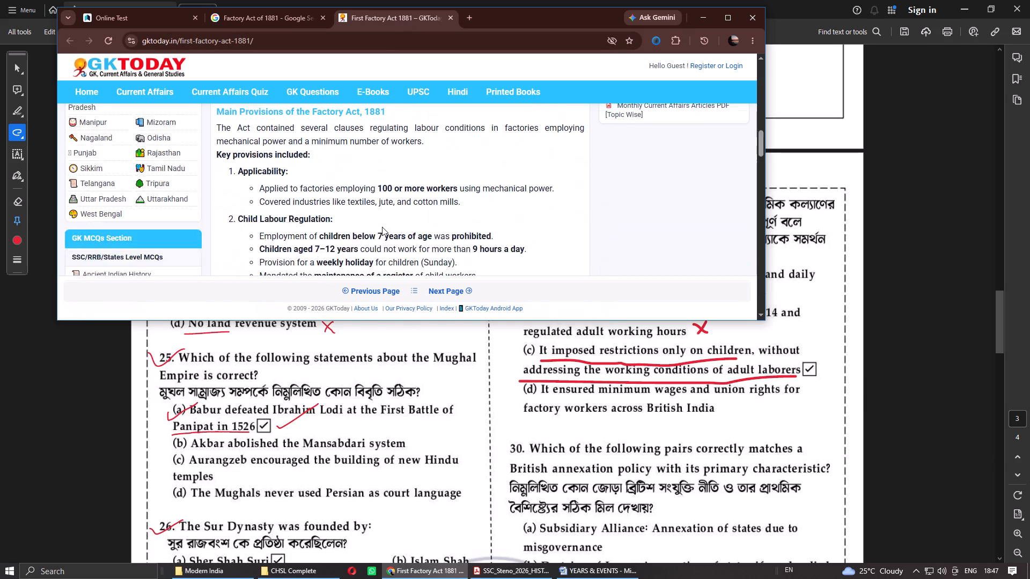
scroll(382, 218, "up", 2)
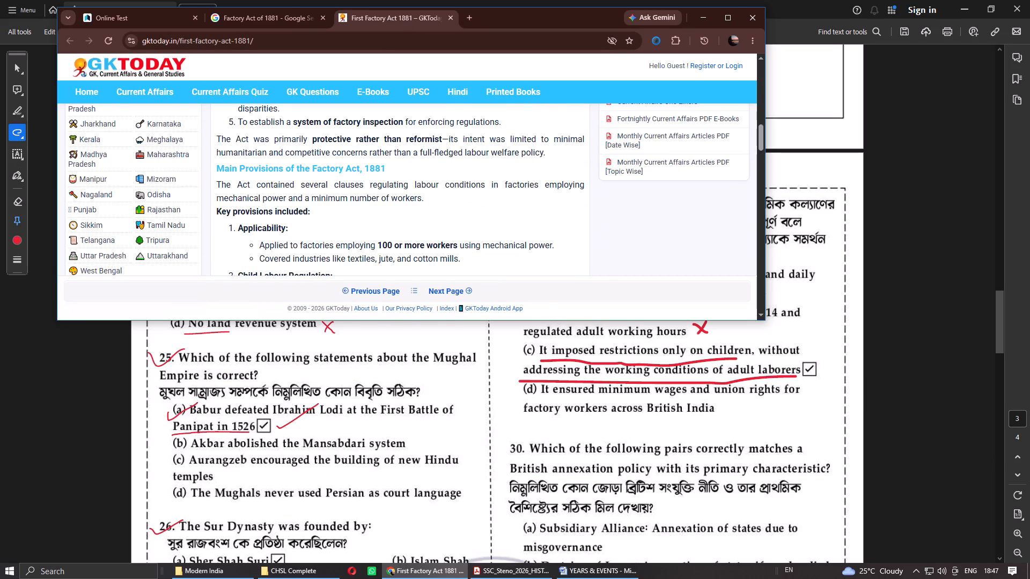
scroll(349, 240, "down", 1)
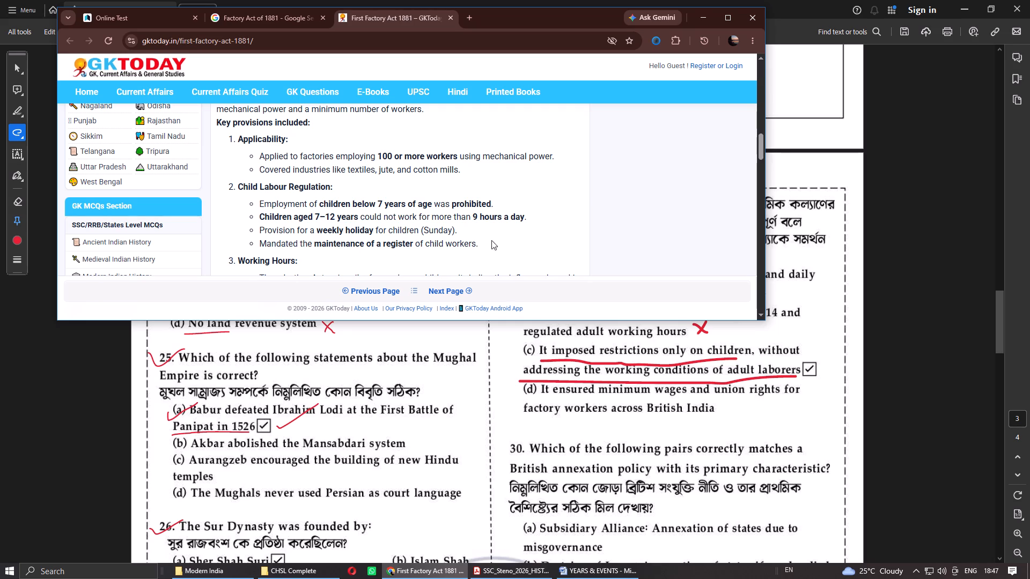
scroll(497, 239, "down", 1)
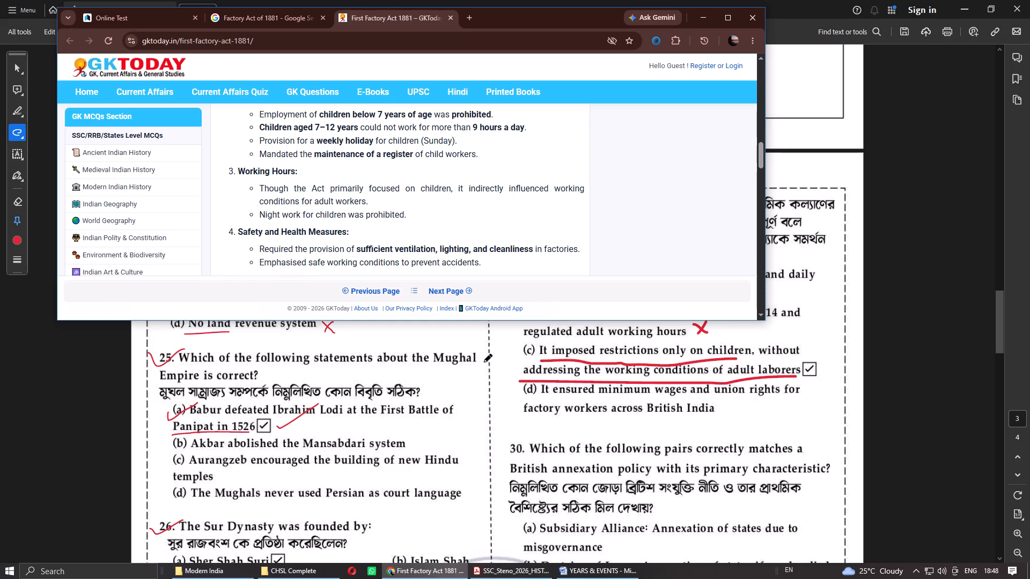
Switch to the YEARS & EVENTS document in Word and replace the full stop after "Factory Act of 1881" with a colon and a space.
left_click(526, 571)
left_click(582, 570)
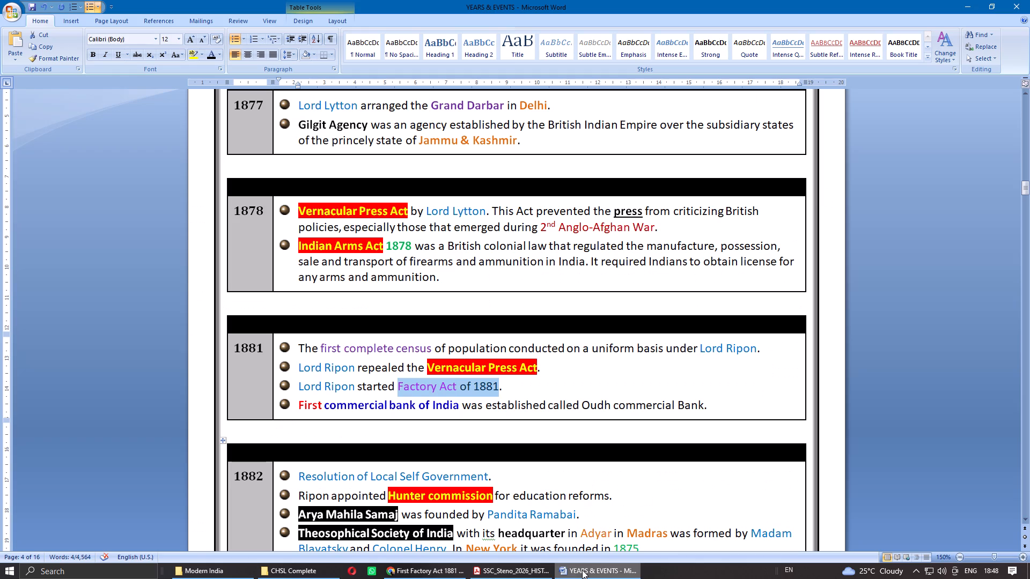
left_click(514, 386)
key("BackSpace")
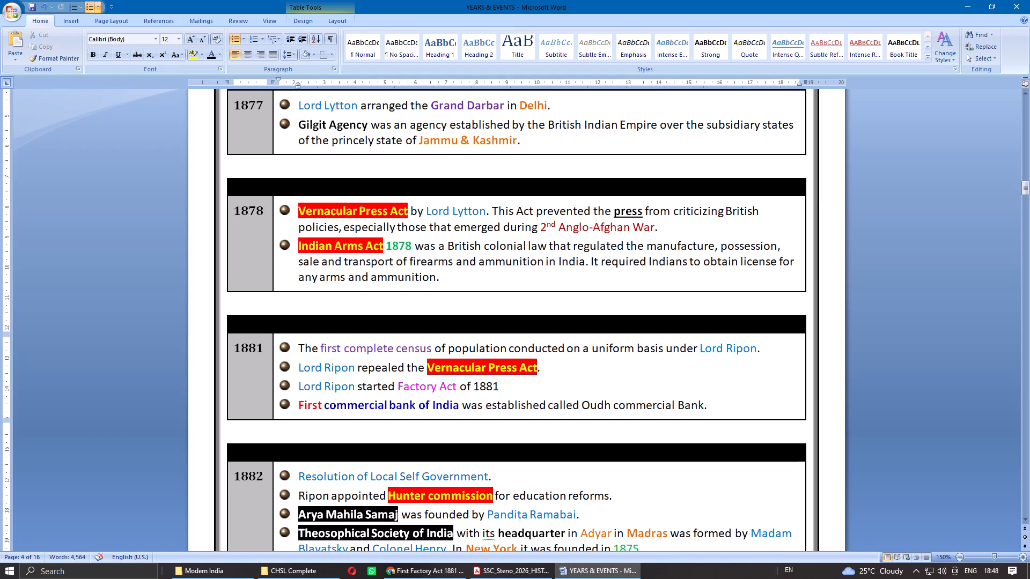
key("space")
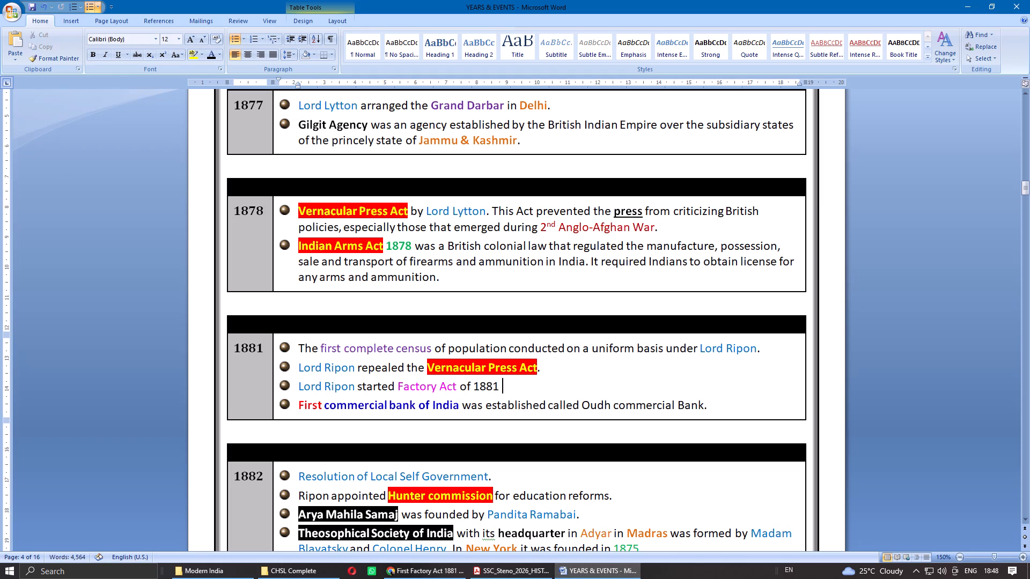
key("BackSpace")
key("shift+colon")
key("space")
Restore the Word window to its smaller size, check the Google overview, and add "It restricted" after the Factory Act colon.
left_click(997, 3)
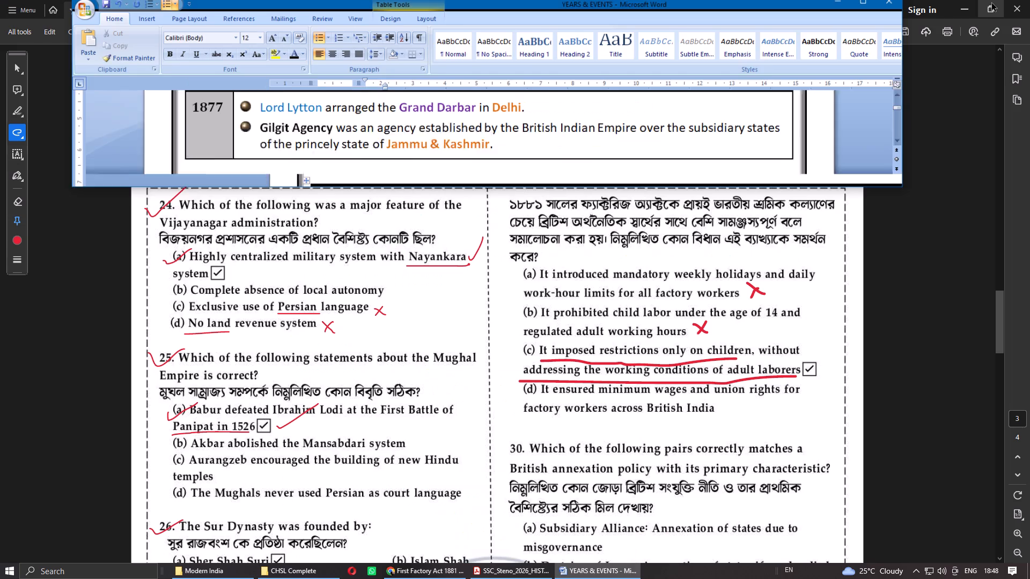
left_click(430, 576)
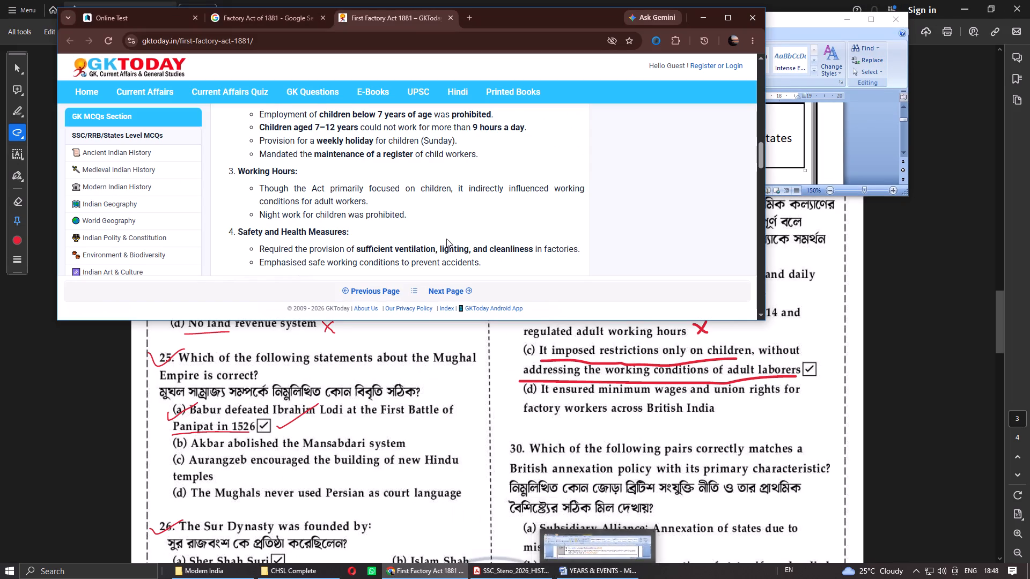
left_click(255, 12)
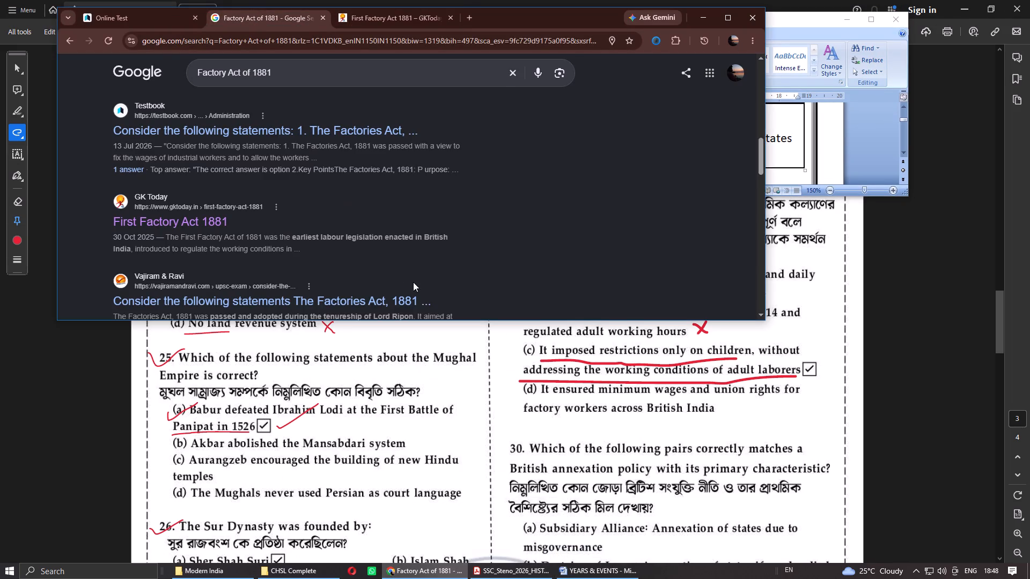
scroll(400, 246, "up", 8)
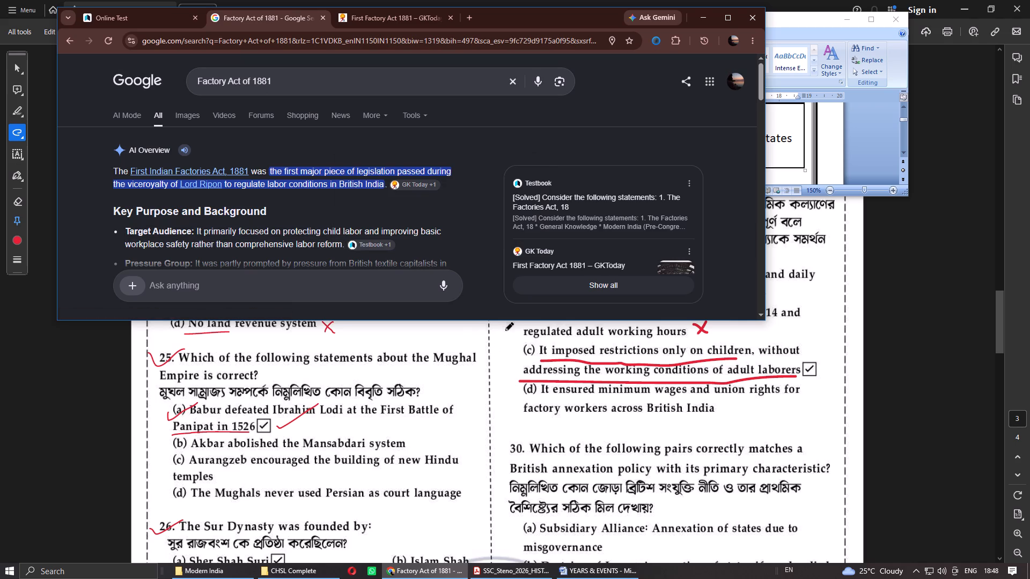
left_click(600, 577)
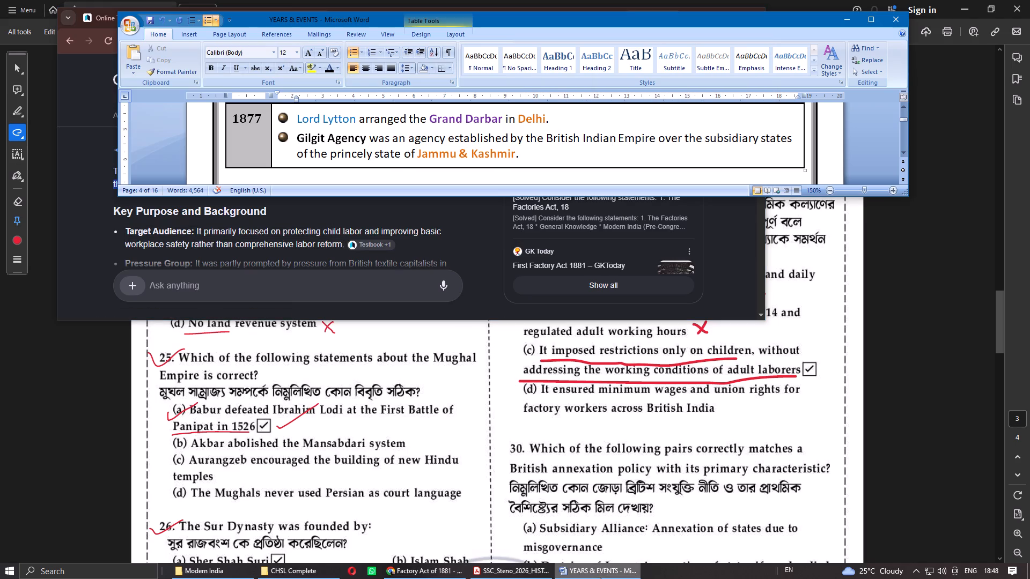
type("It restricted")
key("space")
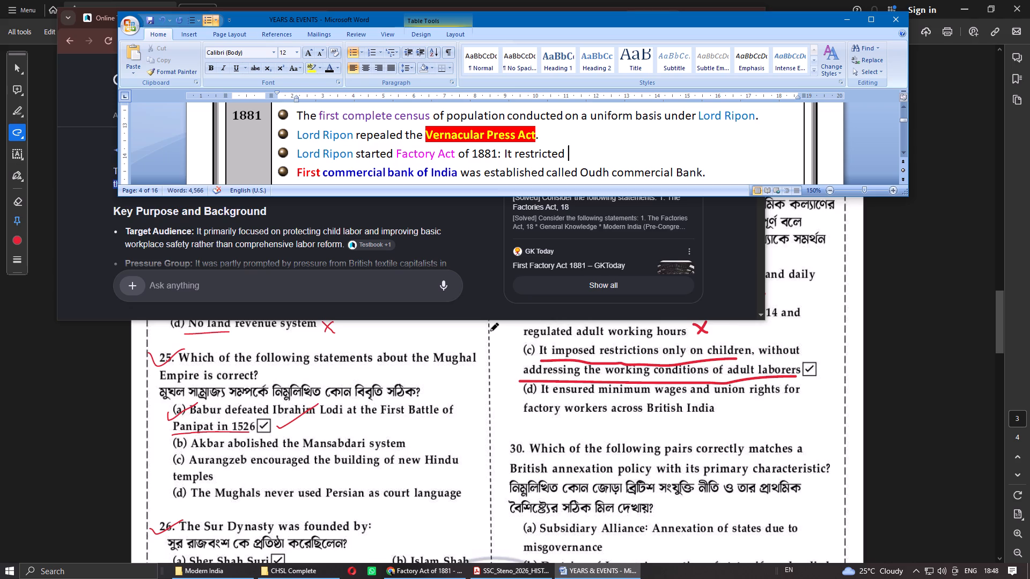
Switch back to Chrome and review the applicability and child labour provisions in the GKToday article.
left_click(400, 367)
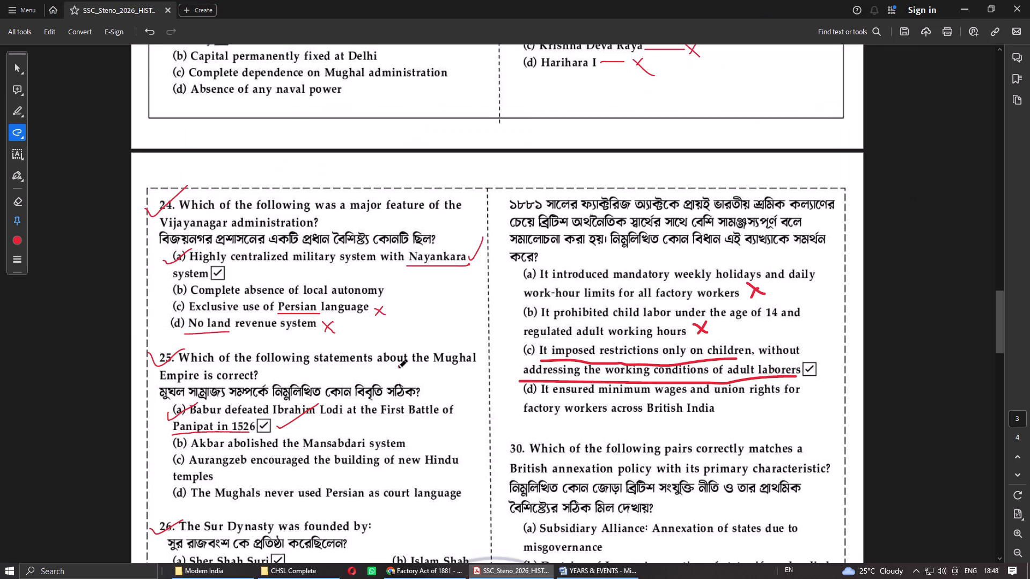
left_click(451, 572)
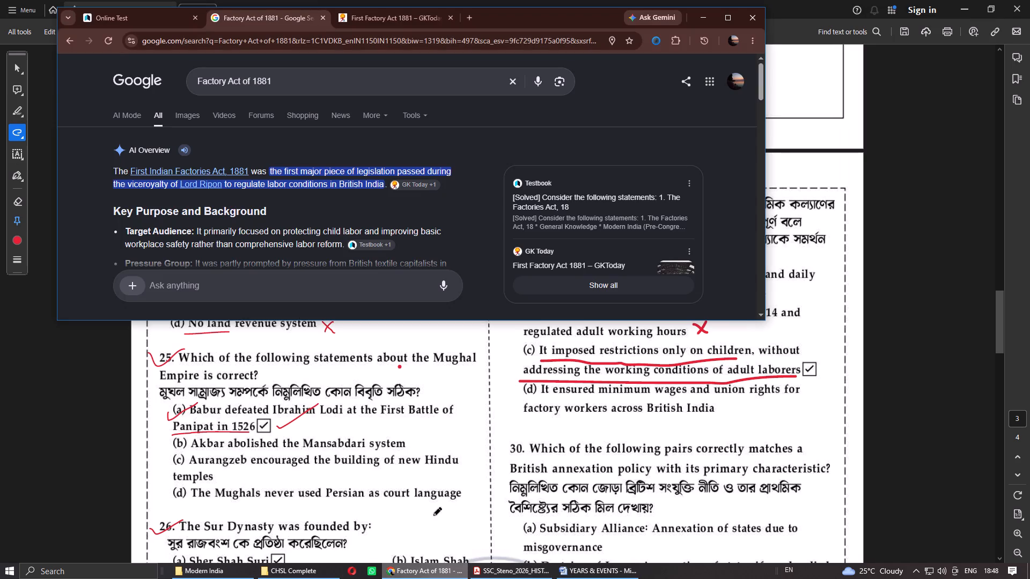
left_click(405, 20)
scroll(414, 232, "up", 2)
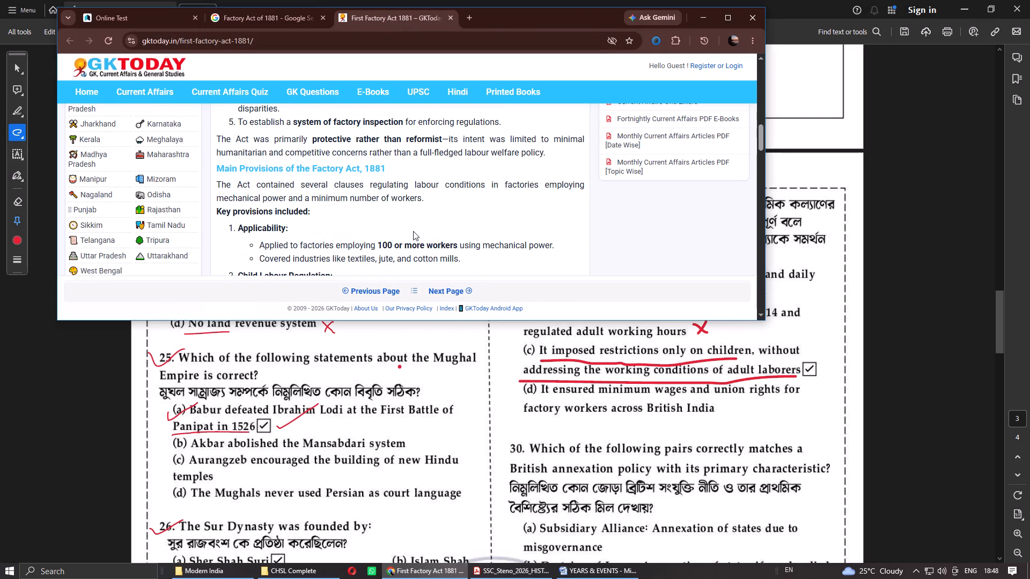
scroll(413, 231, "down", 1)
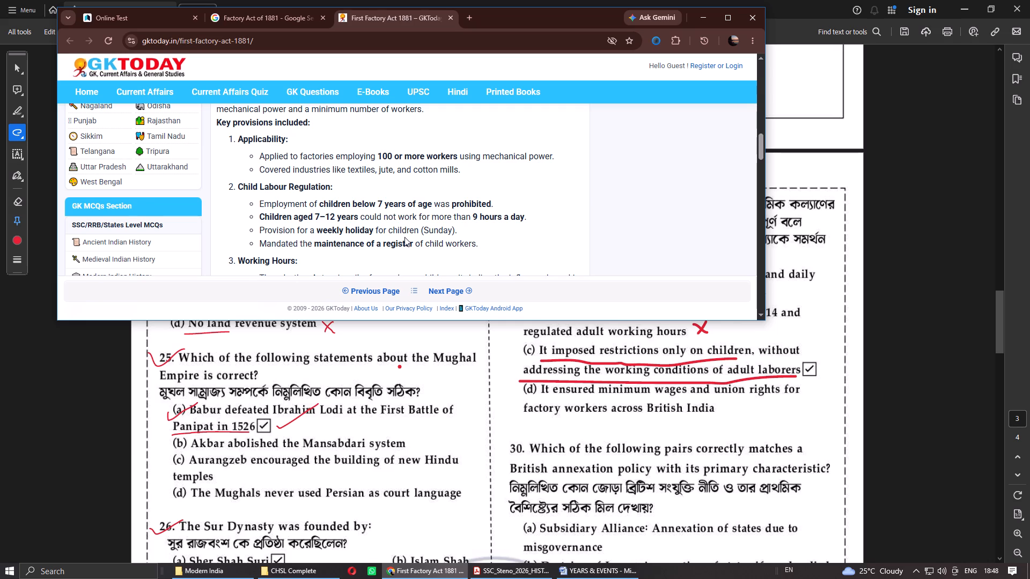
left_click(700, 14)
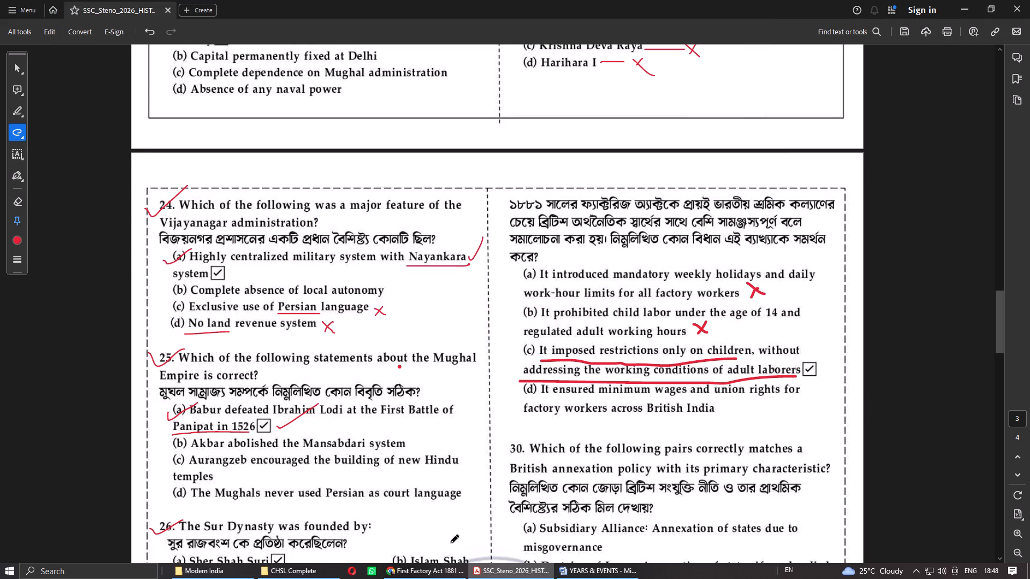
Bring up the "Factory Act of 1881" Google results and position the Chrome window below the Word window so both are readable.
left_click(415, 578)
left_click(415, 578)
left_click(591, 575)
left_click(422, 578)
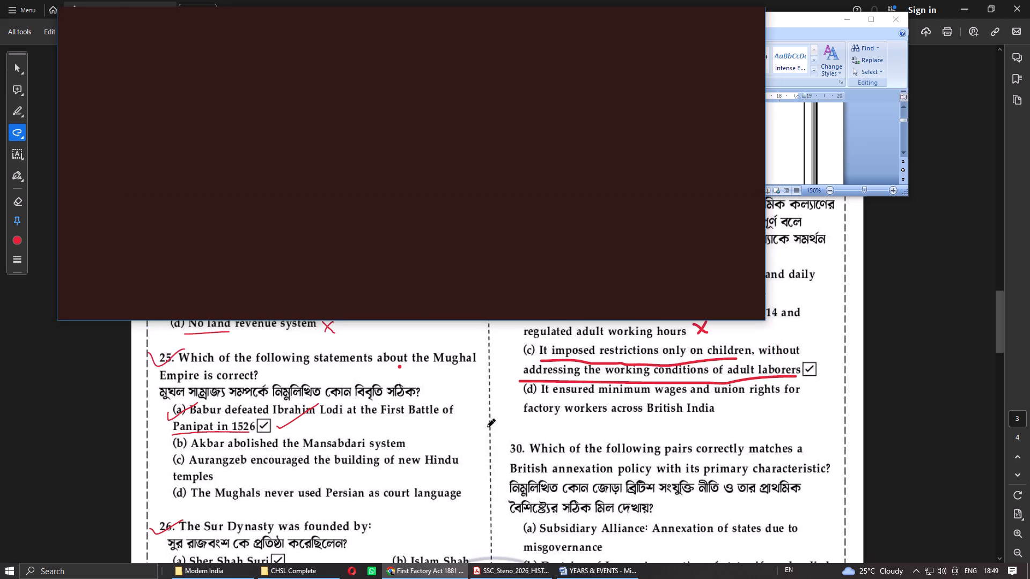
left_click(243, 21)
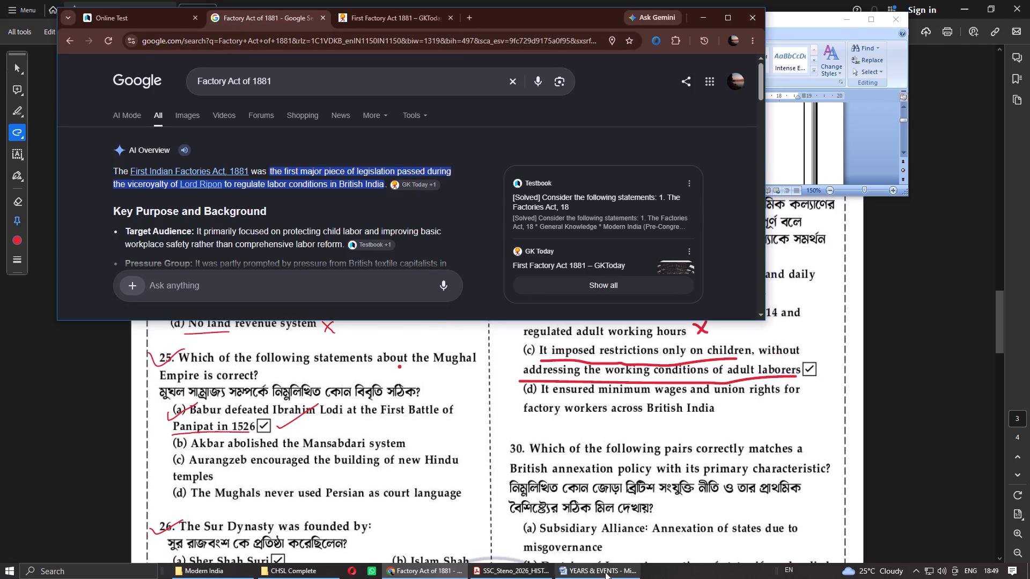
left_click(603, 578)
scroll(442, 271, "up", 2)
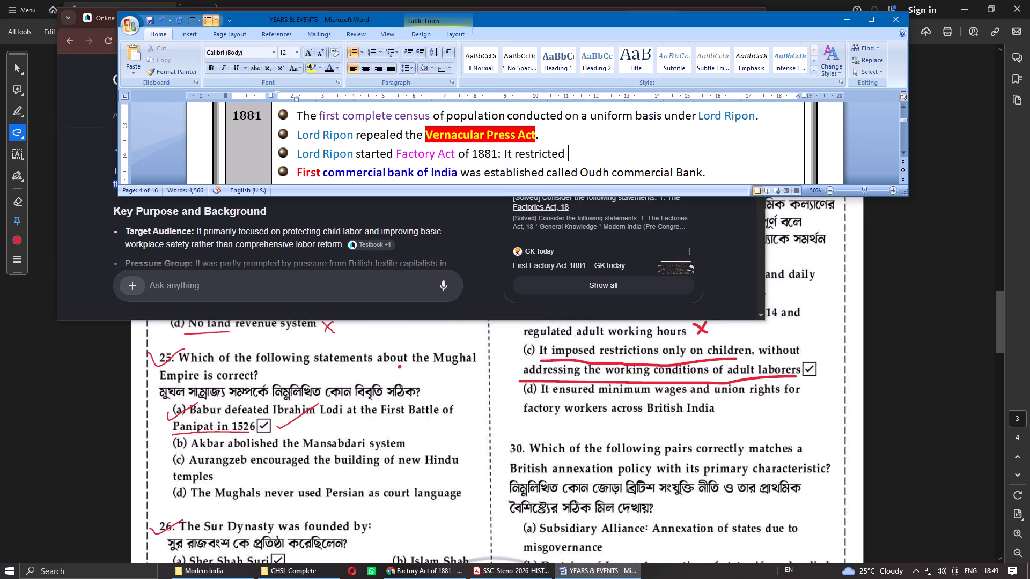
left_click_drag(484, 282, 487, 323)
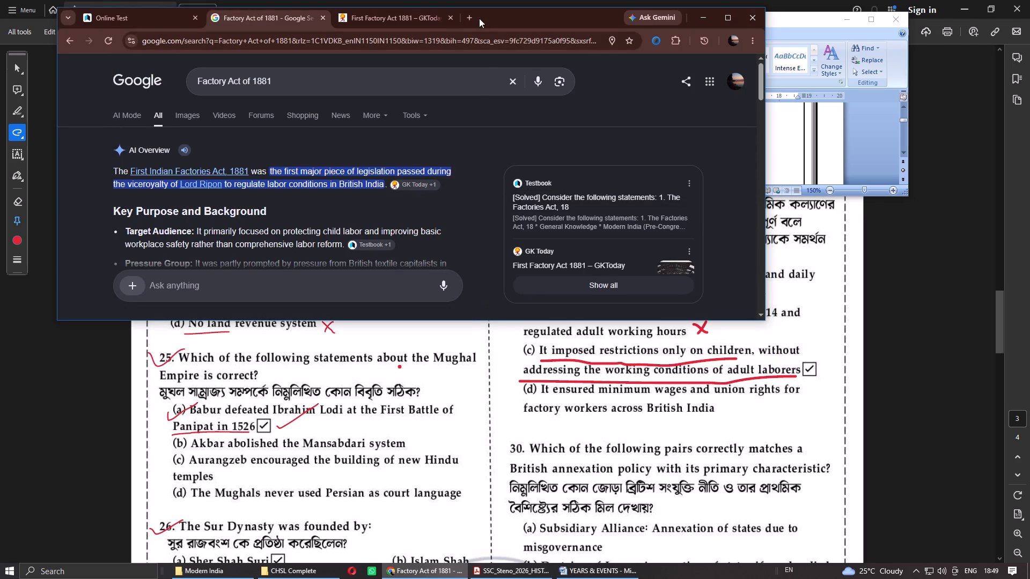
left_click_drag(480, 18, 501, 243)
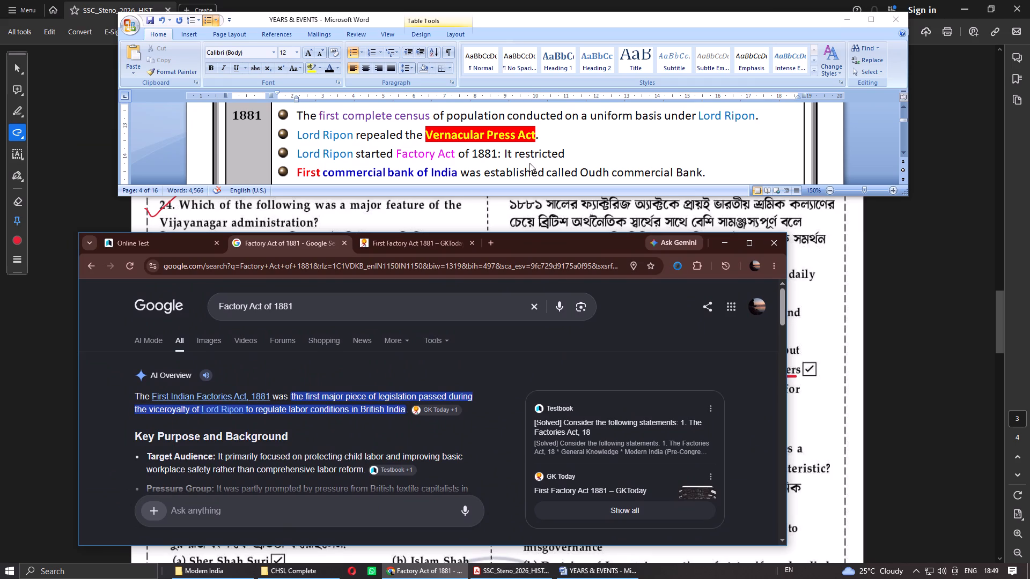
Using the Google overview's main provisions, replace "restricted" in the Factory Act line with "prohibited the employment of children under the age of 7".
left_click(569, 151)
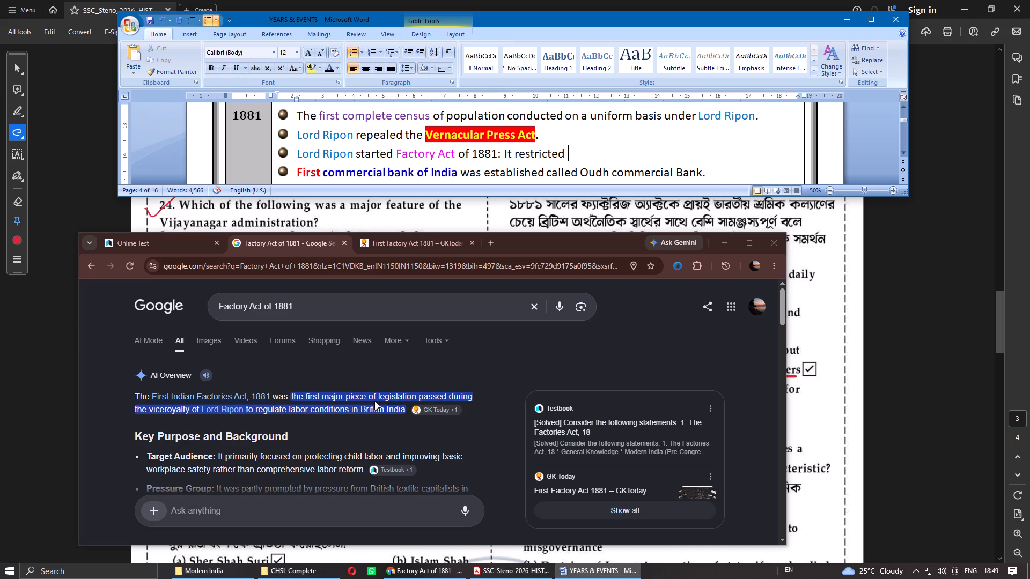
scroll(372, 402, "down", 1)
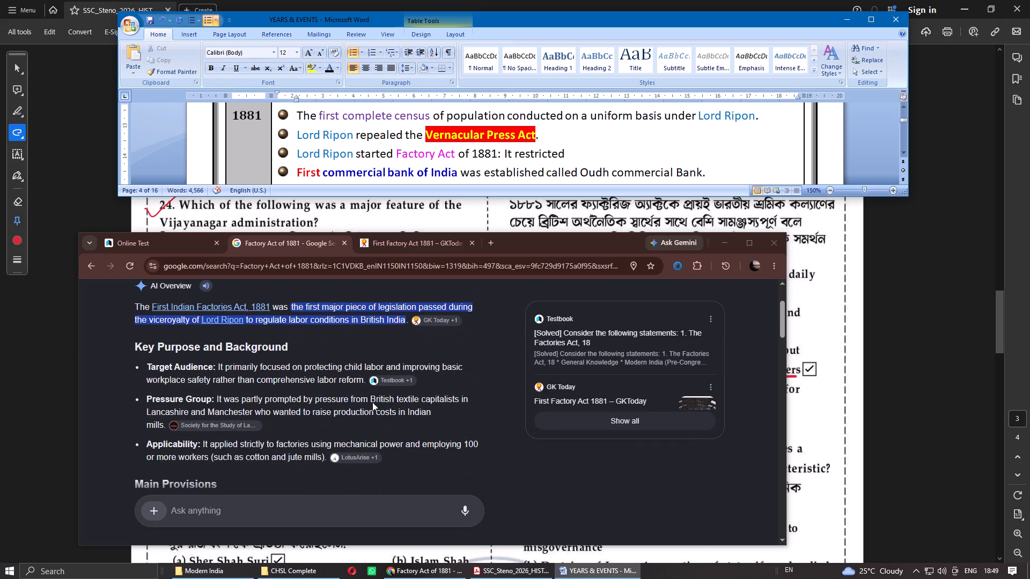
scroll(372, 402, "down", 1)
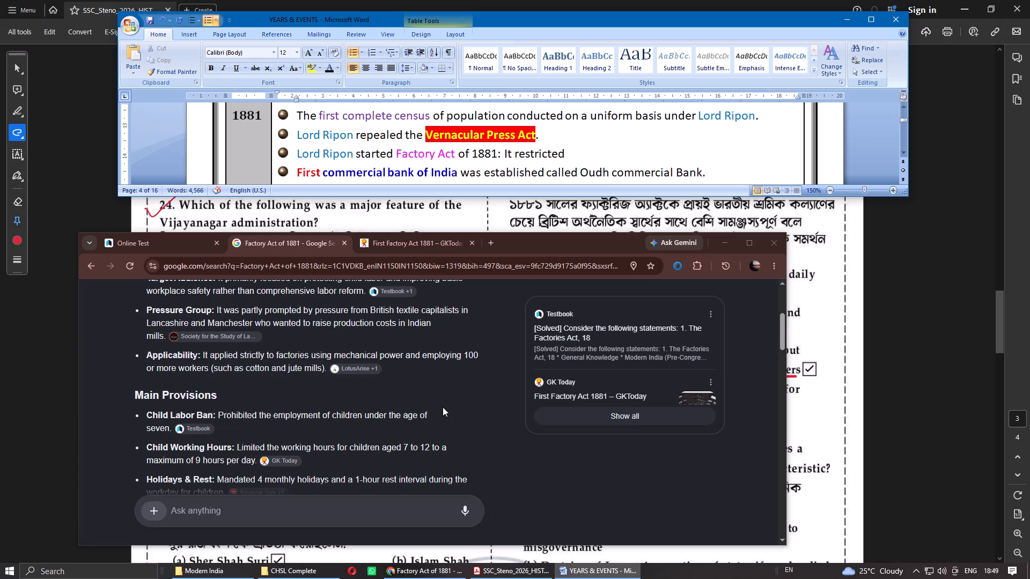
scroll(443, 407, "down", 1)
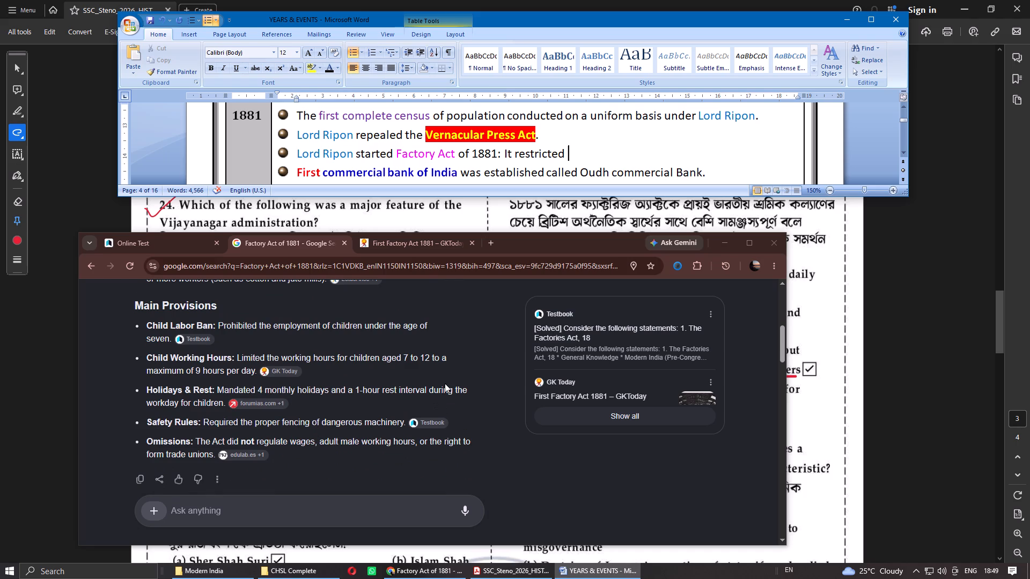
key("BackSpace")
key("BackSpace")
key("BackSpace")
key("BackSpace")
key("BackSpace")
key("BackSpace")
key("BackSpace")
key("BackSpace")
key("BackSpace")
key("BackSpace")
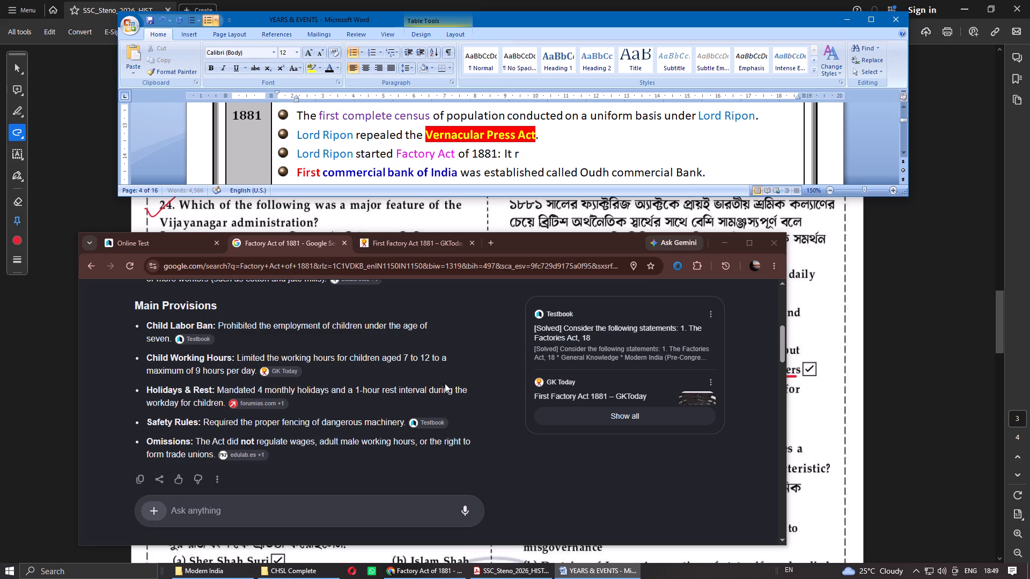
key("BackSpace")
type("pro")
type("ho")
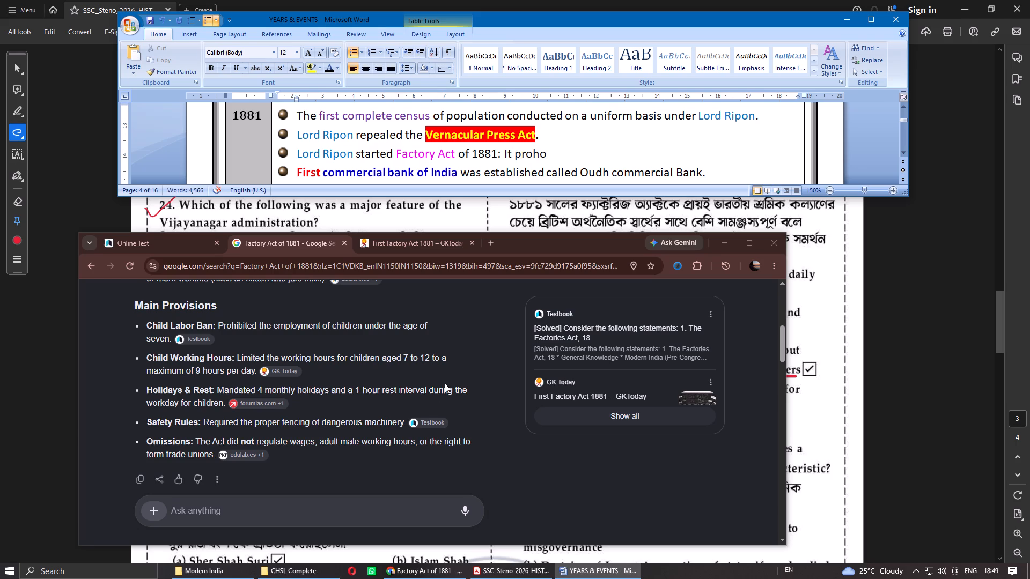
key("BackSpace")
type("ib")
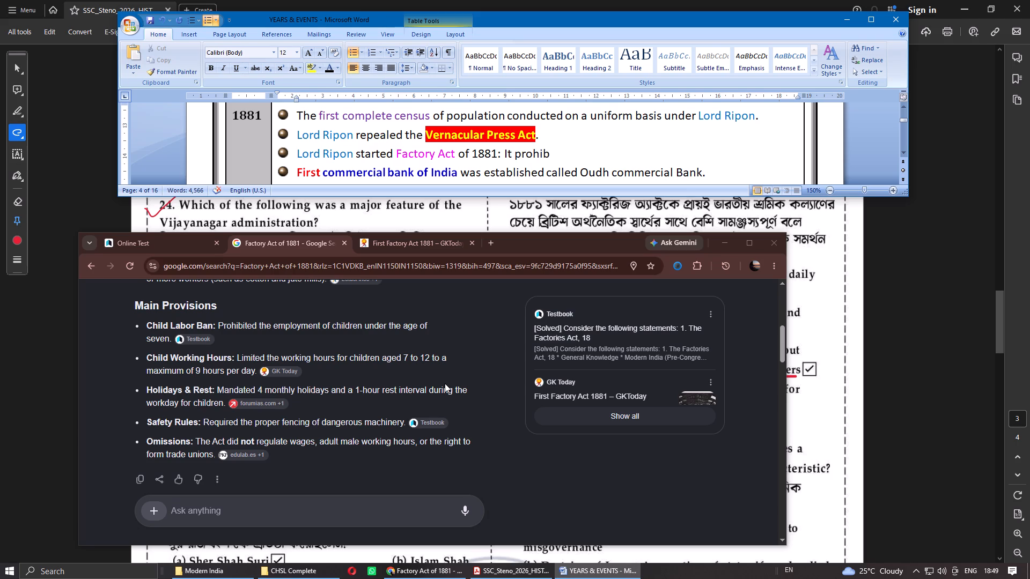
type("ited")
key("space")
type("the employment of children under the ag")
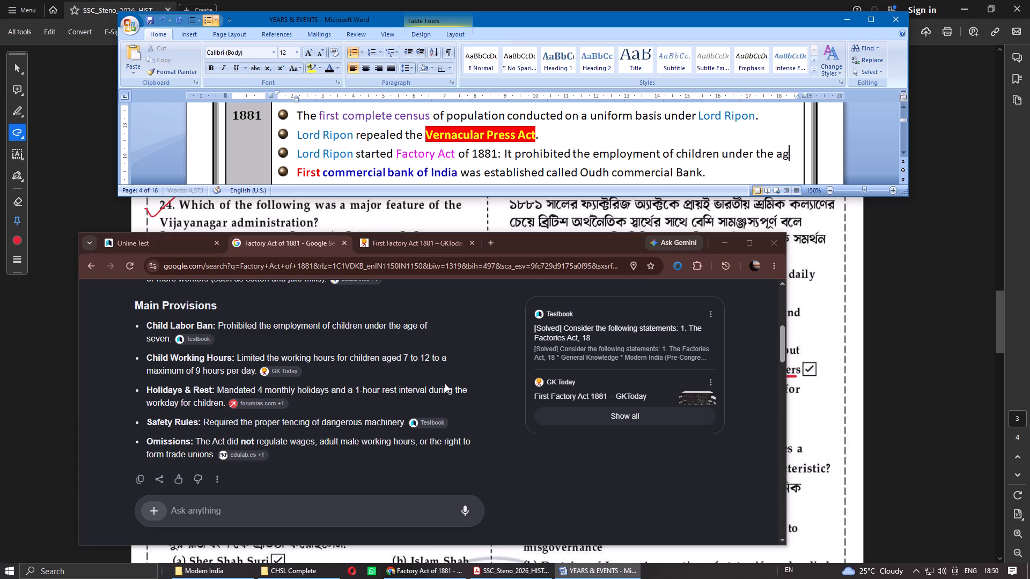
type("e of 7")
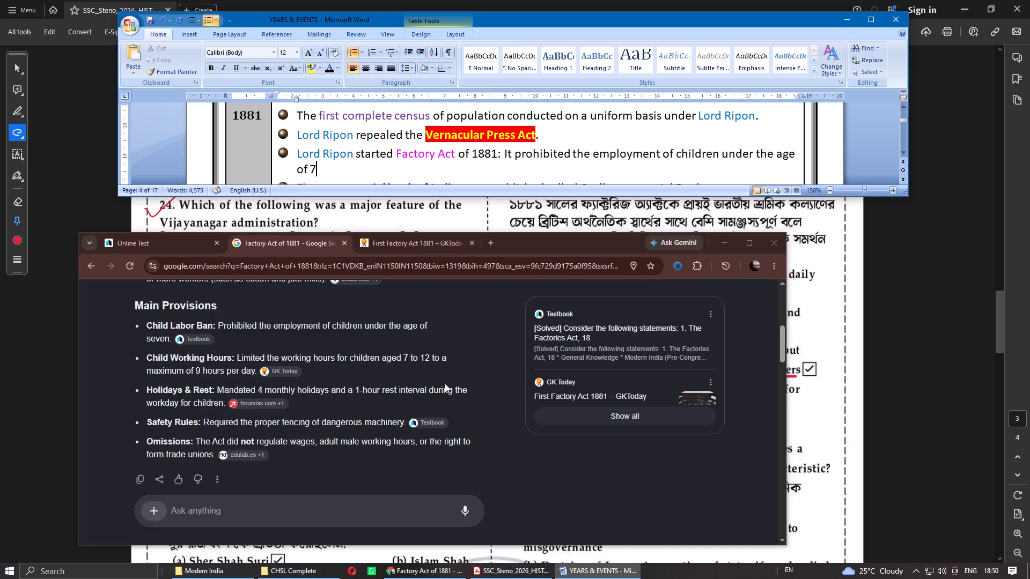
Continue the Factory Act sentence with "and limited the working hours for children maximum 9 hours".
key("space")
type("and limited the working hours for children")
key("space")
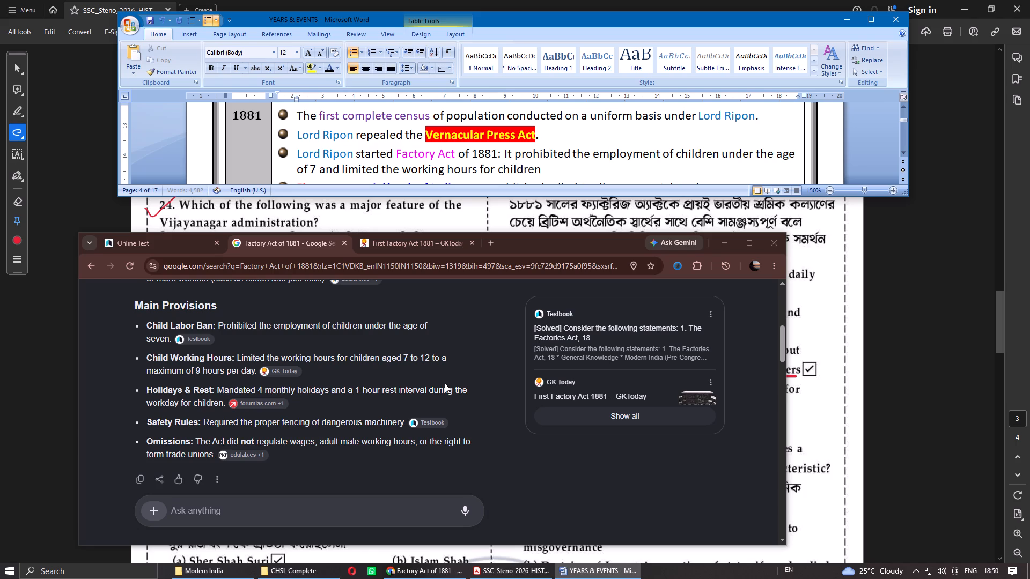
type("aged")
key("space")
type("7 to 1")
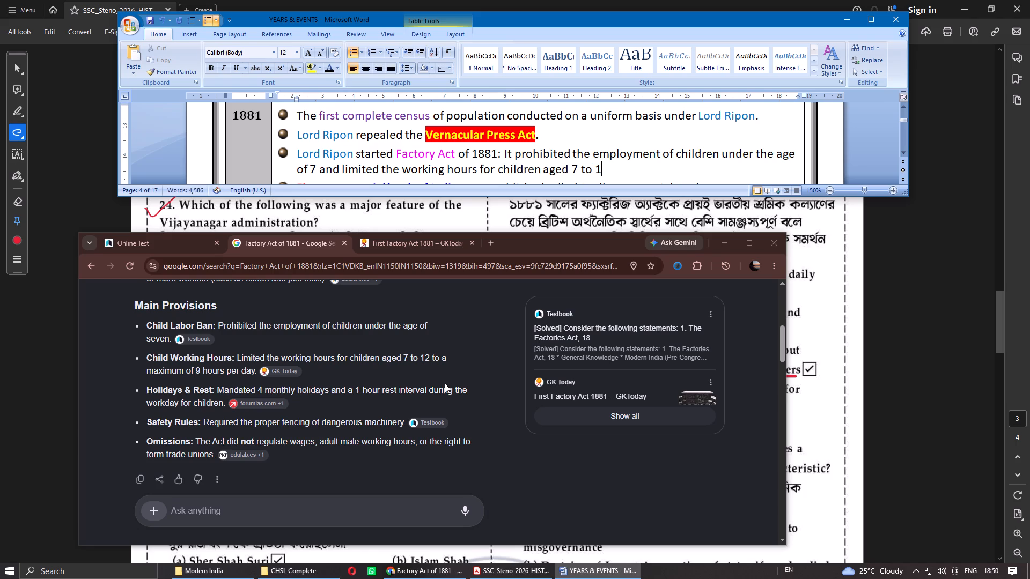
key("BackSpace")
key("BackSpace")
key("BackSpace")
key("BackSpace")
key("BackSpace")
key("BackSpace")
key("BackSpace")
key("BackSpace")
key("BackSpace")
key("BackSpace")
key("BackSpace")
key("BackSpace")
key("BackSpace")
key("BackSpace")
key("BackSpace")
key("BackSpace")
key("BackSpace")
key("BackSpace")
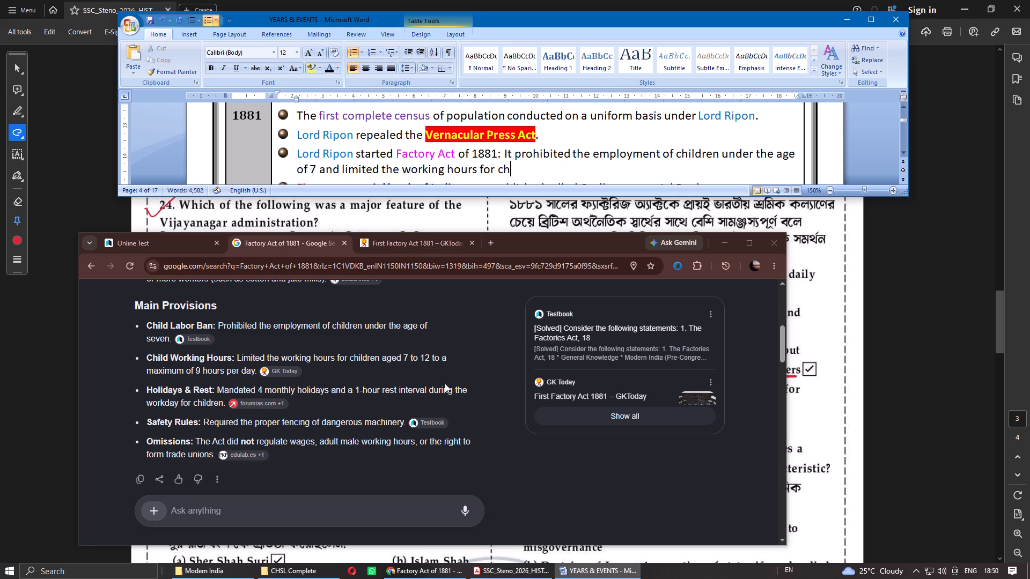
type("ildren maximum 9 hours")
Finish the Factory Act sentence with "with a weekly holiday.".
key("space")
type("wih")
key("BackSpace")
type("th")
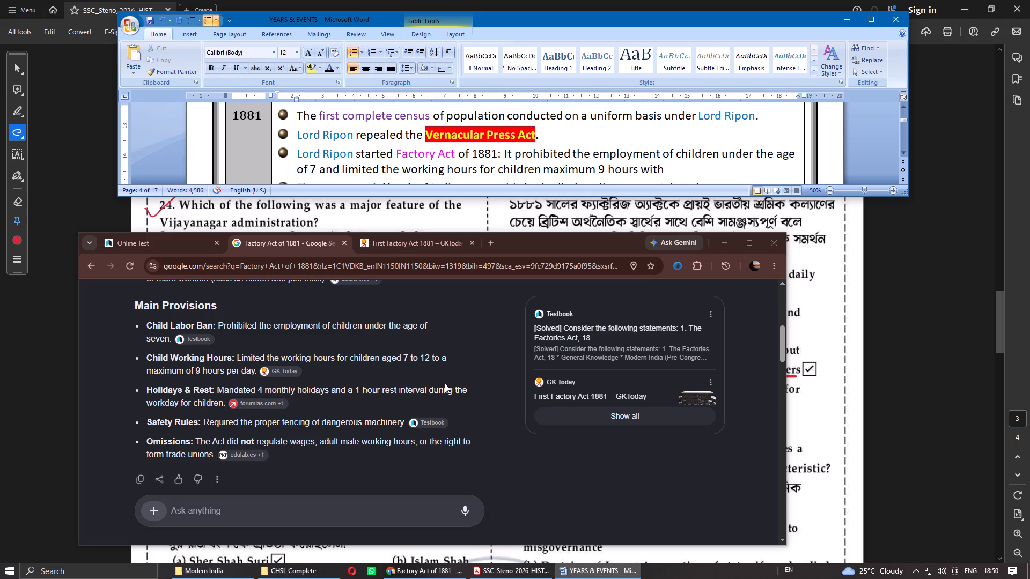
key("space")
type("a")
key("space")
key("BackSpace")
type("n holiday wee")
key("BackSpace")
key("BackSpace")
key("BackSpace")
key("BackSpace")
key("BackSpace")
key("BackSpace")
key("BackSpace")
key("BackSpace")
key("BackSpace")
key("BackSpace")
key("BackSpace")
key("BackSpace")
key("BackSpace")
key("space")
type("weekly holiday")
key("period")
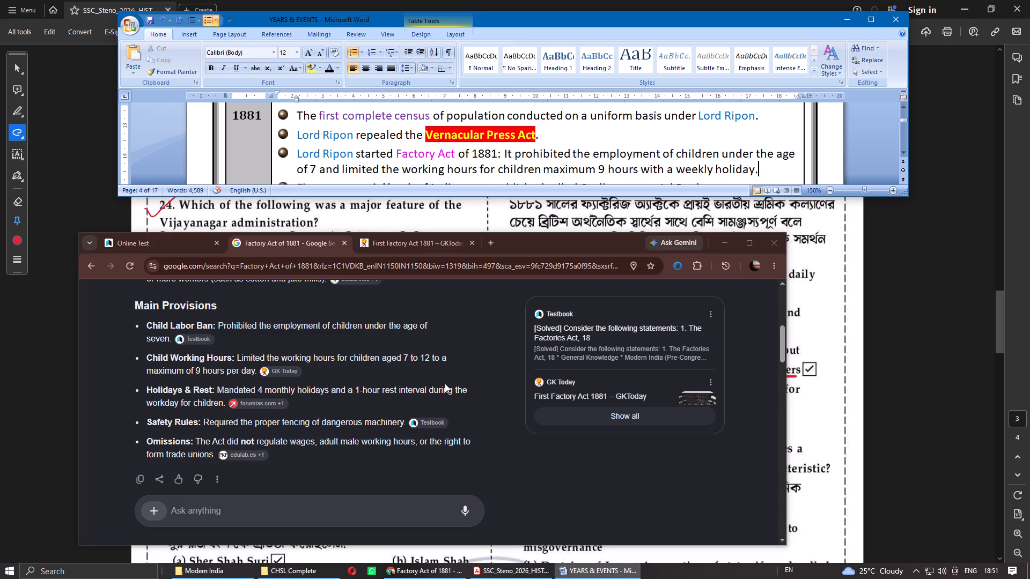
Move the sentence starting "It prohibited" onto its own line below "Factory Act of 1881:" and give it a solid round bullet.
key("Return")
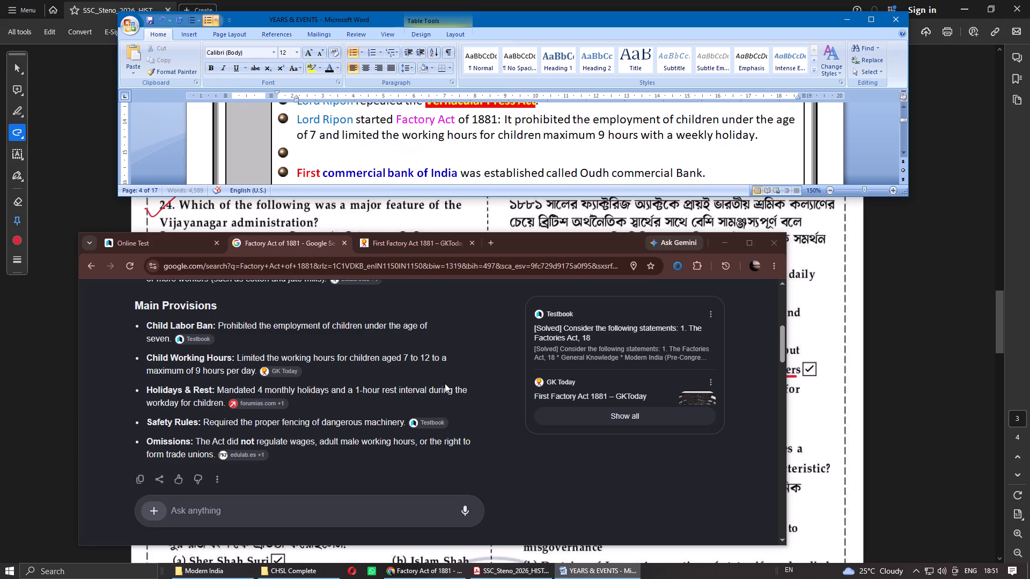
key("BackSpace")
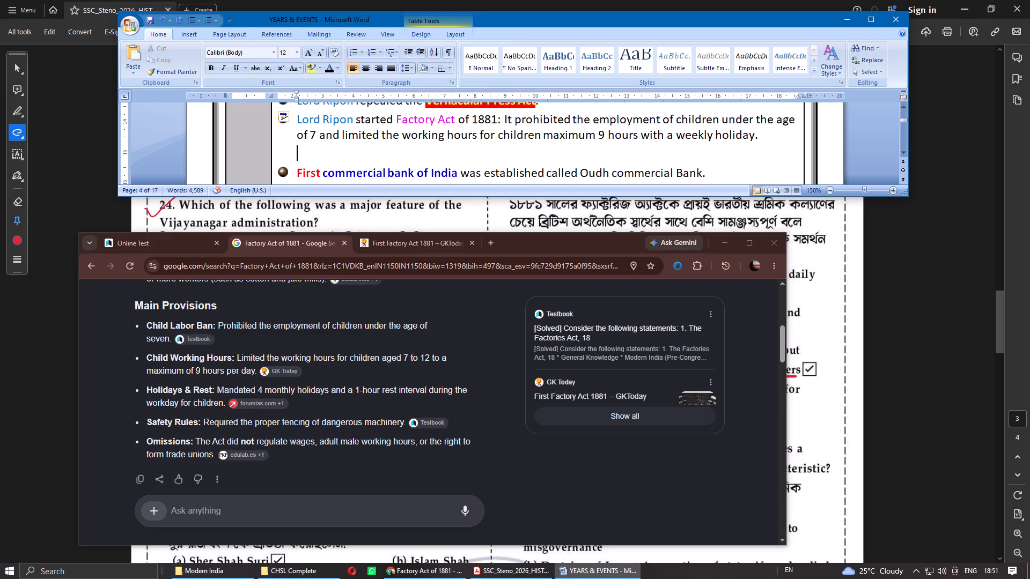
left_click(506, 118)
left_click(504, 121)
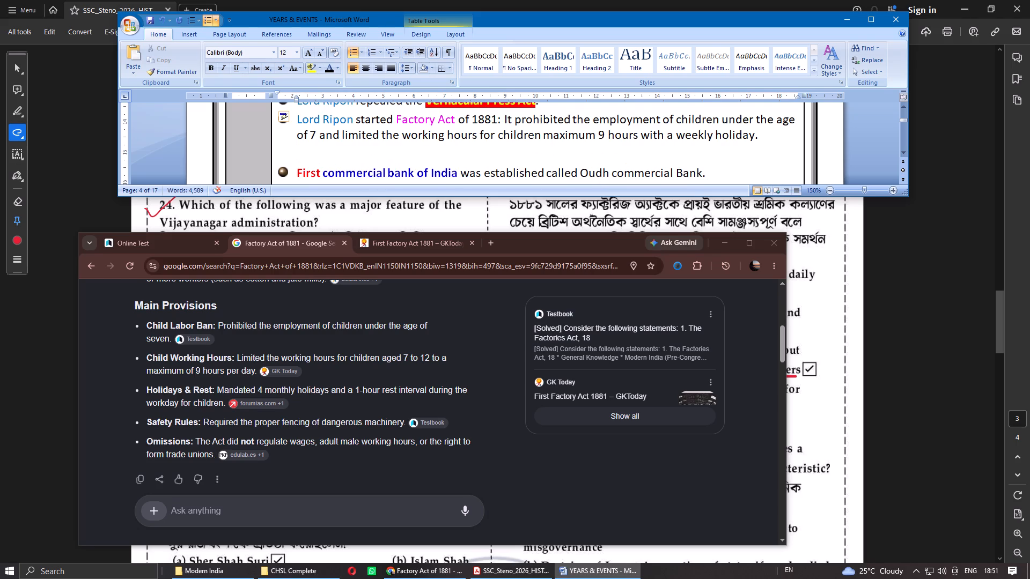
key("BackSpace")
key("Return")
key("BackSpace")
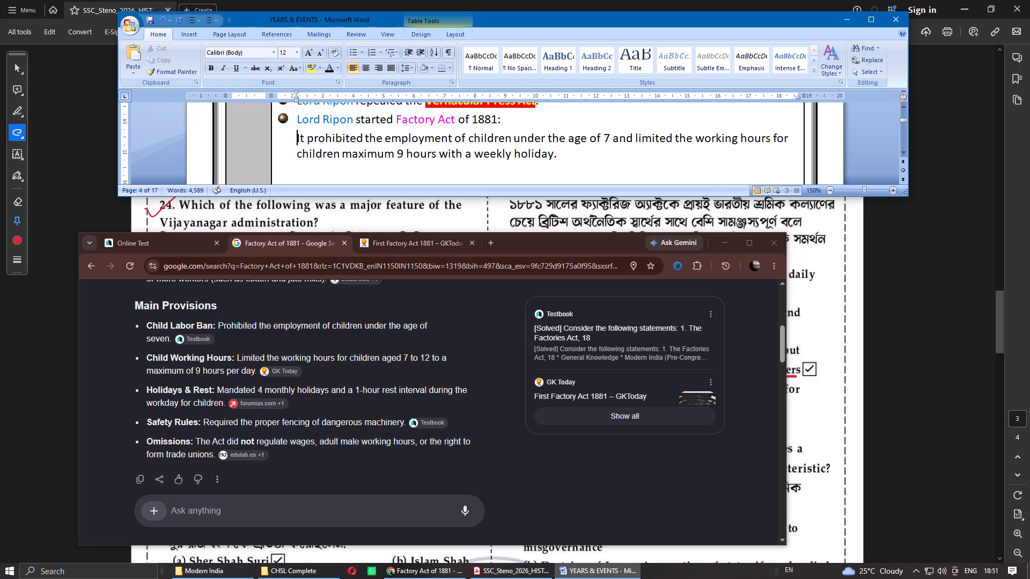
left_click(361, 49)
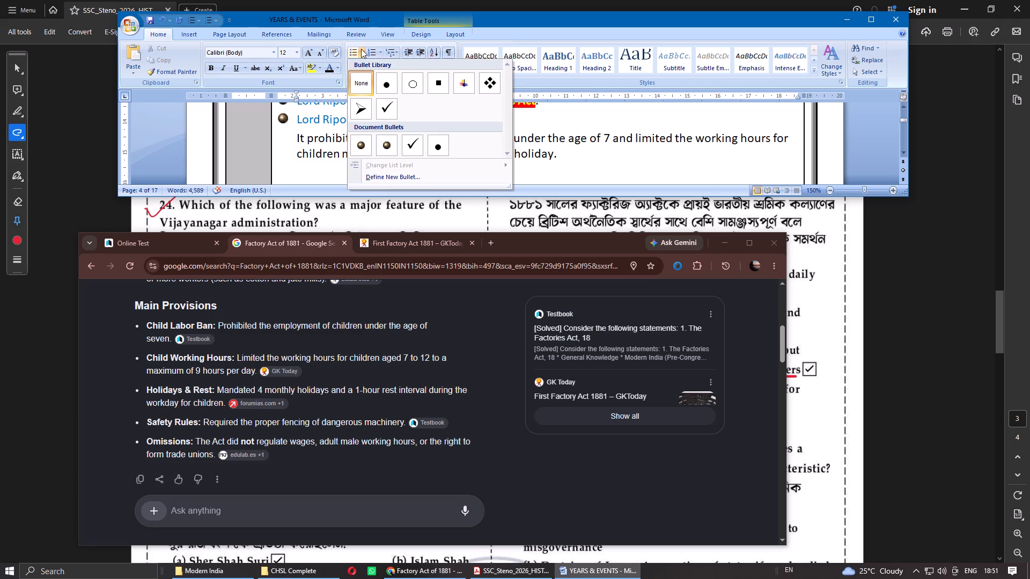
left_click(384, 82)
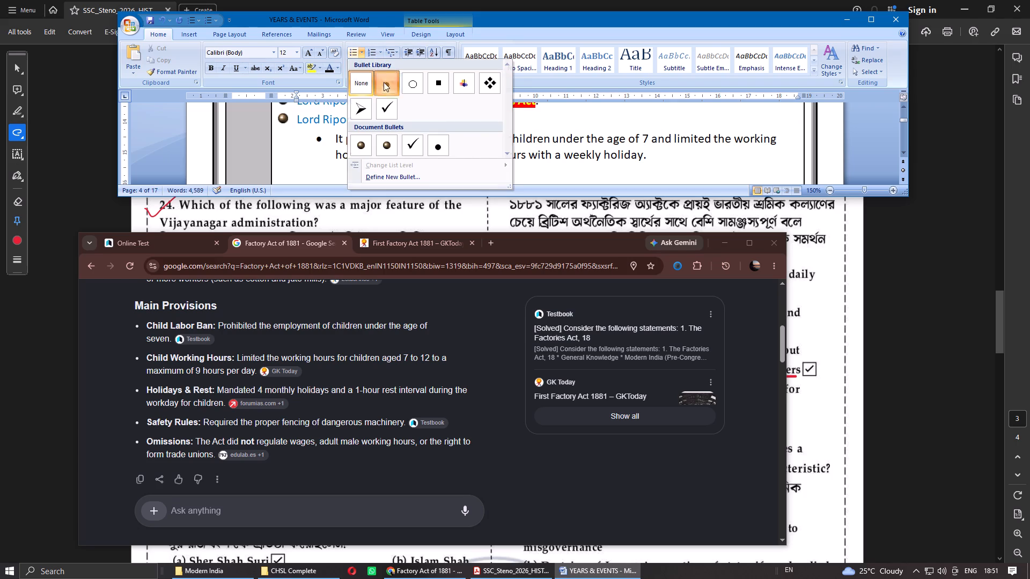
Replace the blank line with a second sub-bullet reading "The Act did not regulate wages, adult male working hours or the right to form".
left_click(664, 155)
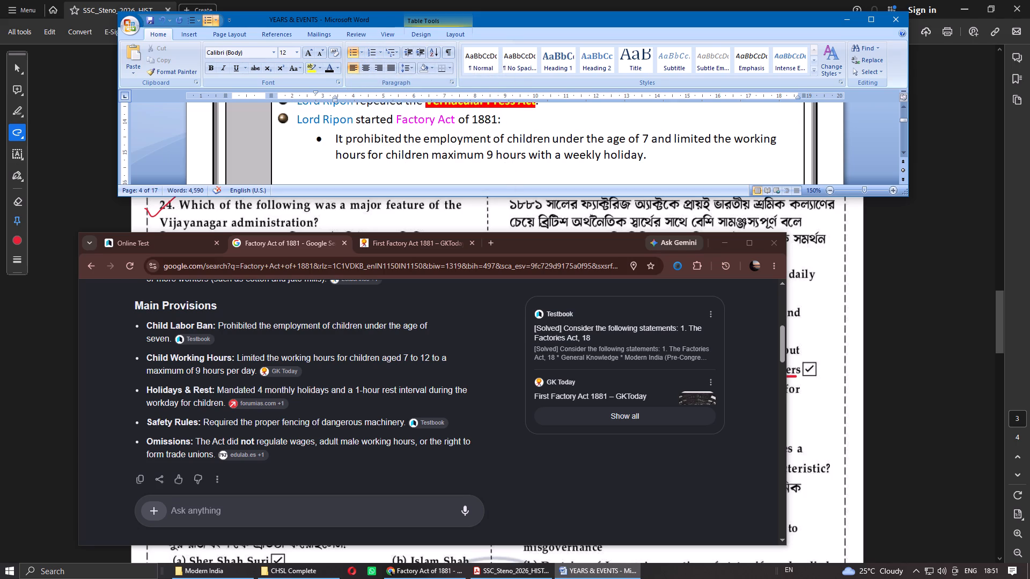
key("Down")
key("BackSpace")
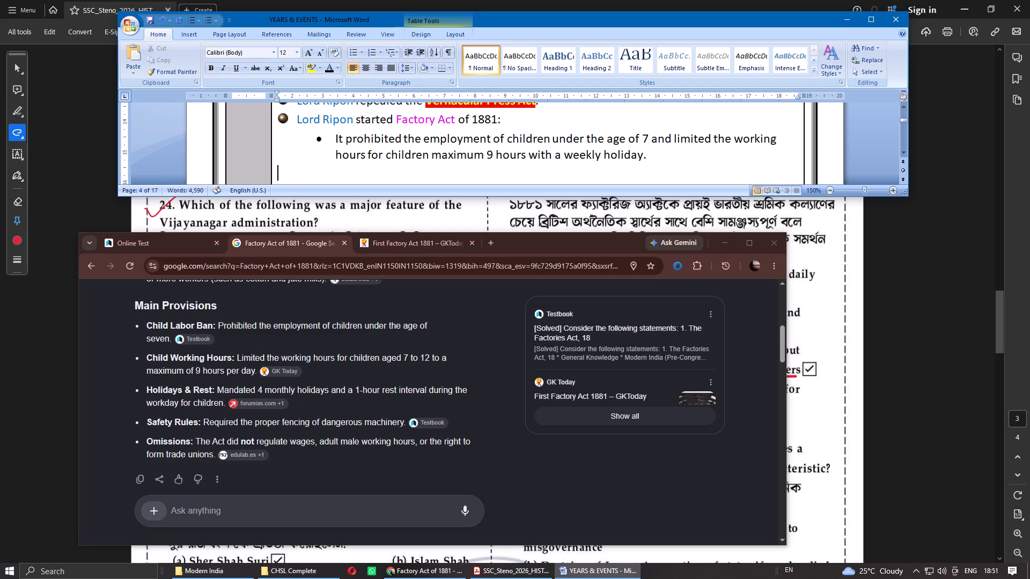
key("BackSpace")
key("Return")
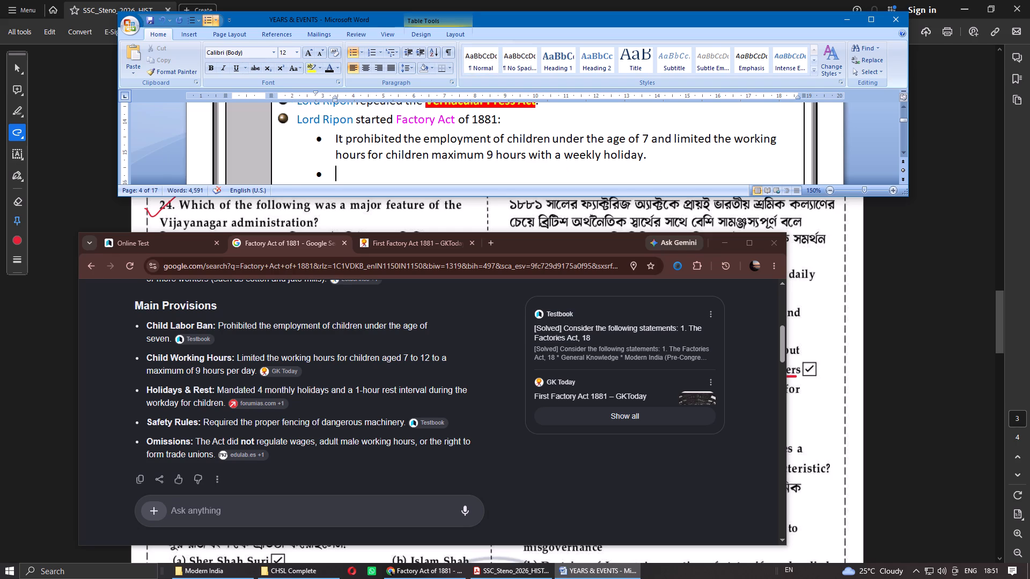
type("The act")
key("BackSpace")
key("BackSpace")
key("BackSpace")
type("Act did not regulate wages, a")
type("dulte")
key("BackSpace")
key("space")
type("male working hours or the right to form trade u")
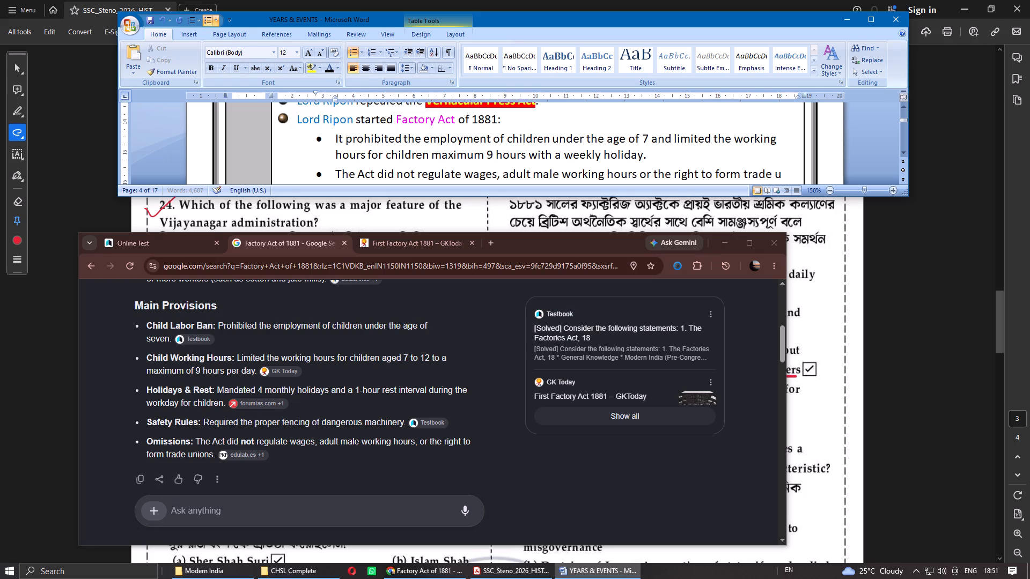
End the second sub-bullet with "Trade Unions" in bold and capitalised, followed by a full stop.
type("ni")
key("BackSpace")
key("BackSpace")
key("BackSpace")
key("BackSpace")
key("BackSpace")
key("BackSpace")
key("BackSpace")
key("BackSpace")
key("BackSpace")
key("ctrl+b")
type("Trade Unions")
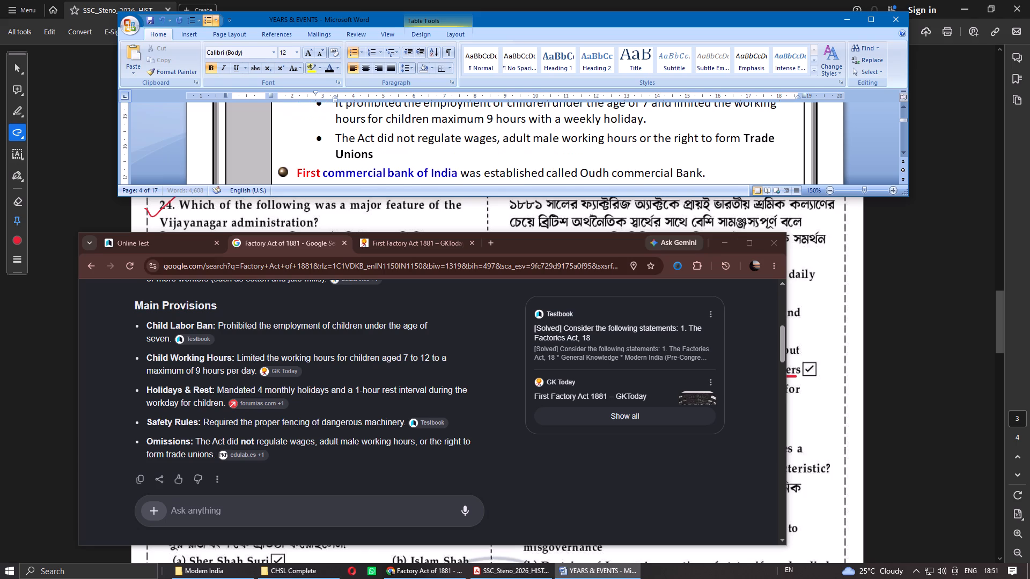
key("ctrl+b")
key("period")
Maximise the notes window and set both Factory Act sub-bullets in the 1881 entry to font size 10.
left_click(868, 21)
scroll(422, 247, "up", 3)
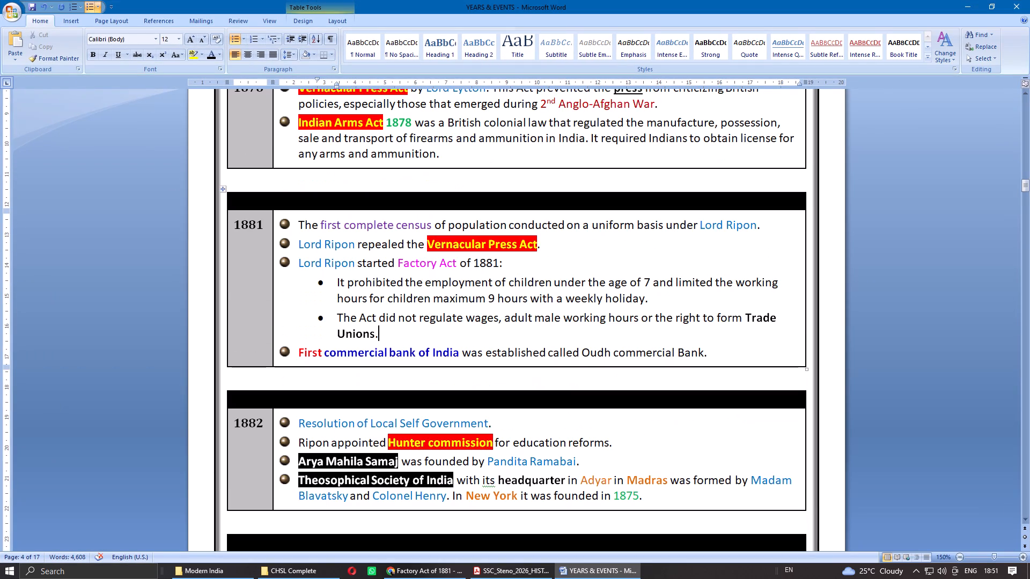
left_click_drag(392, 337, 342, 283)
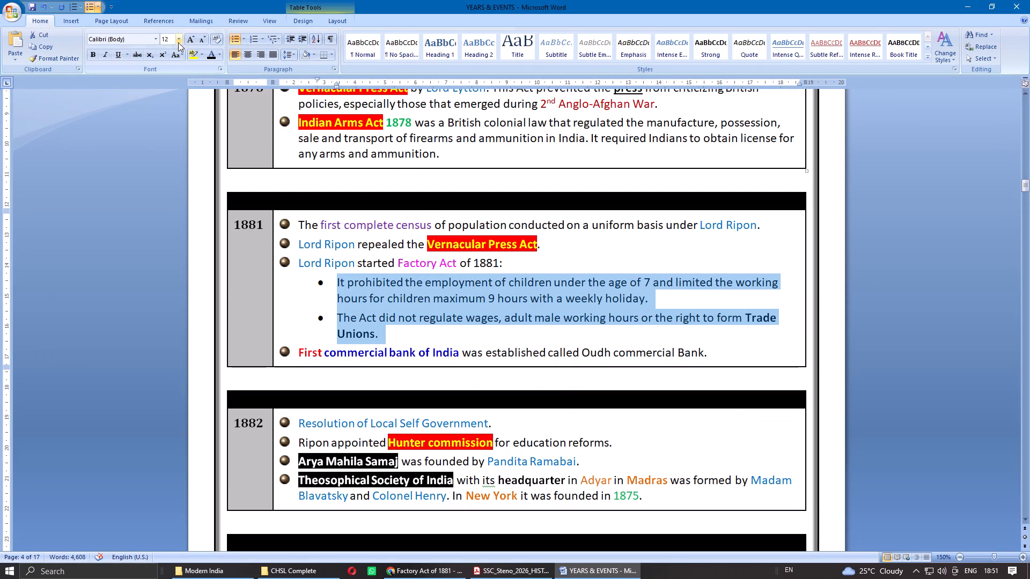
left_click(177, 41)
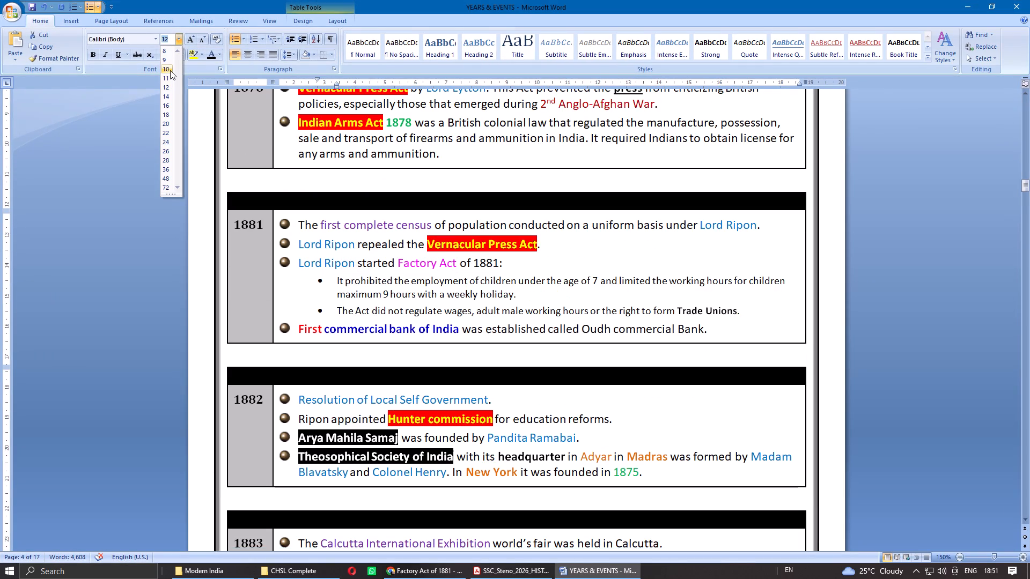
left_click(170, 70)
left_click(535, 295)
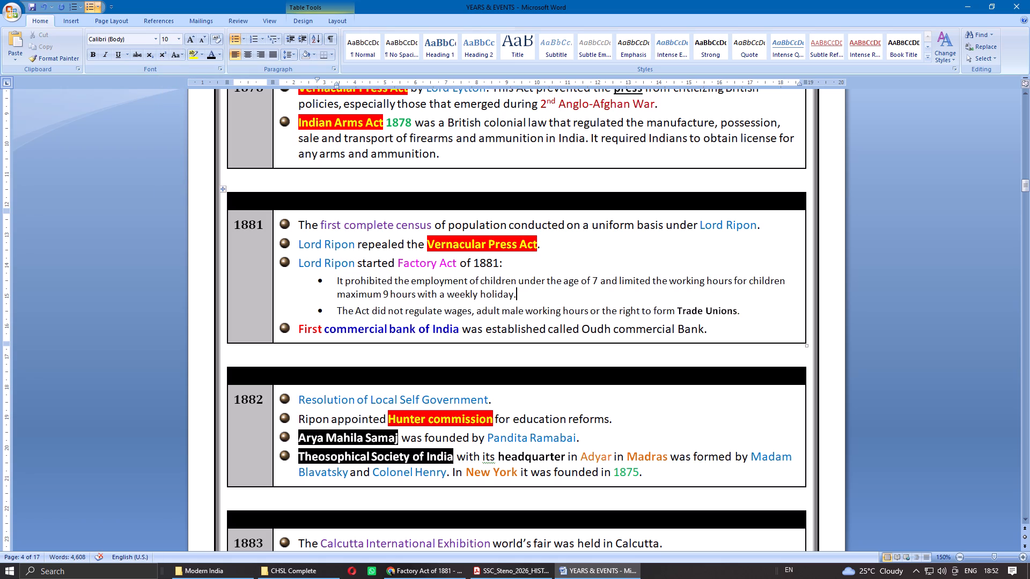
Capitalise the initial letters of "Commercial Bank" in the "First commercial bank of India" bullet.
left_click(331, 330)
key("BackSpace")
key("shift+c")
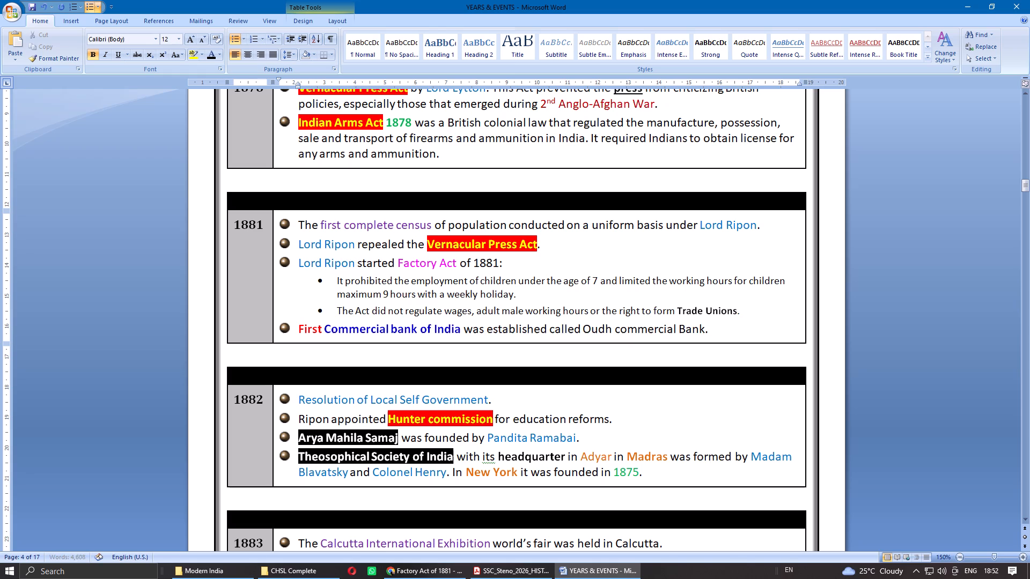
left_click(398, 328)
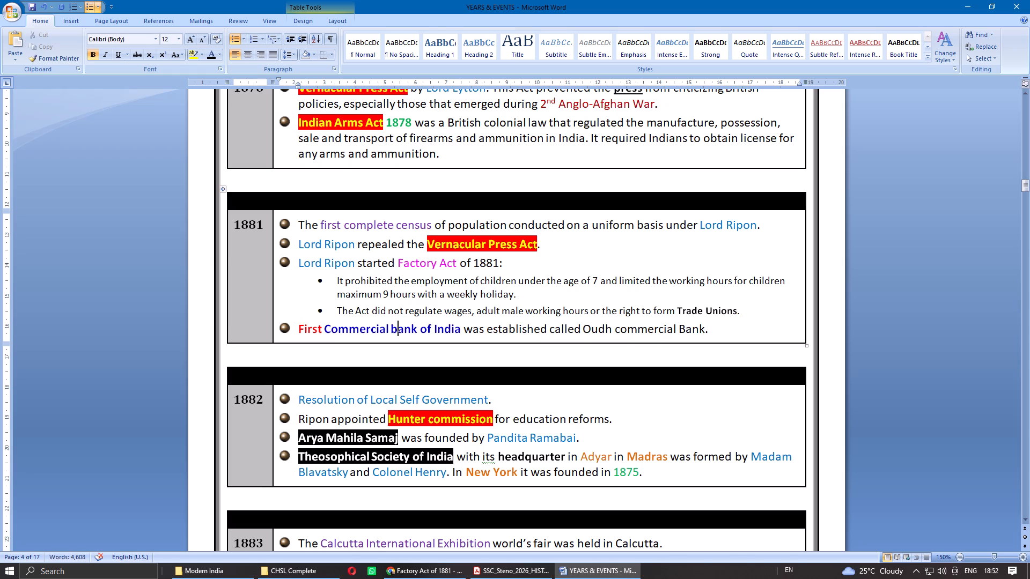
key("BackSpace")
key("shift+b")
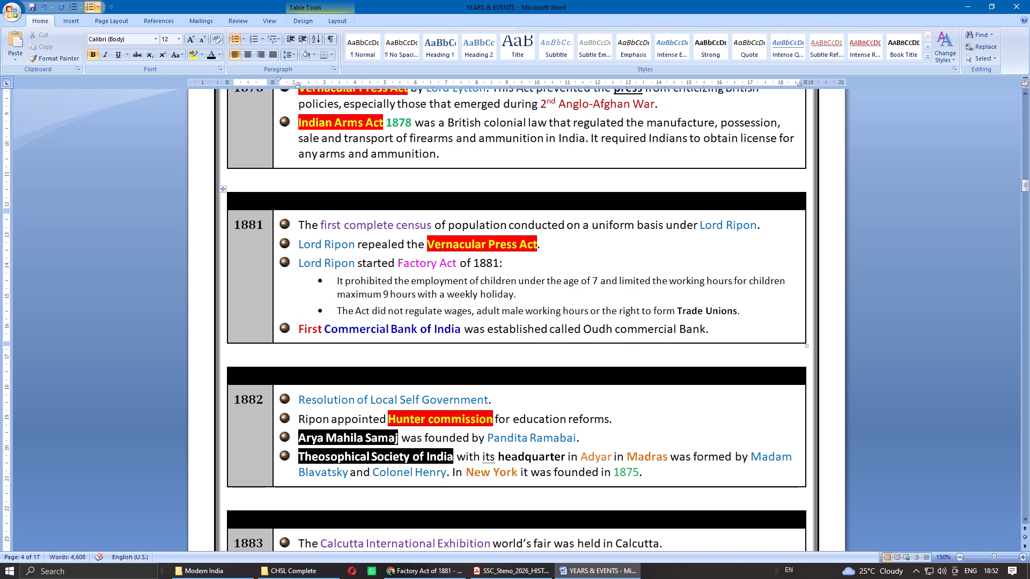
Make "Oudh commercial Bank" bold and give it the same dark blue font colour as "Commercial Bank of India".
left_click_drag(584, 328, 683, 324)
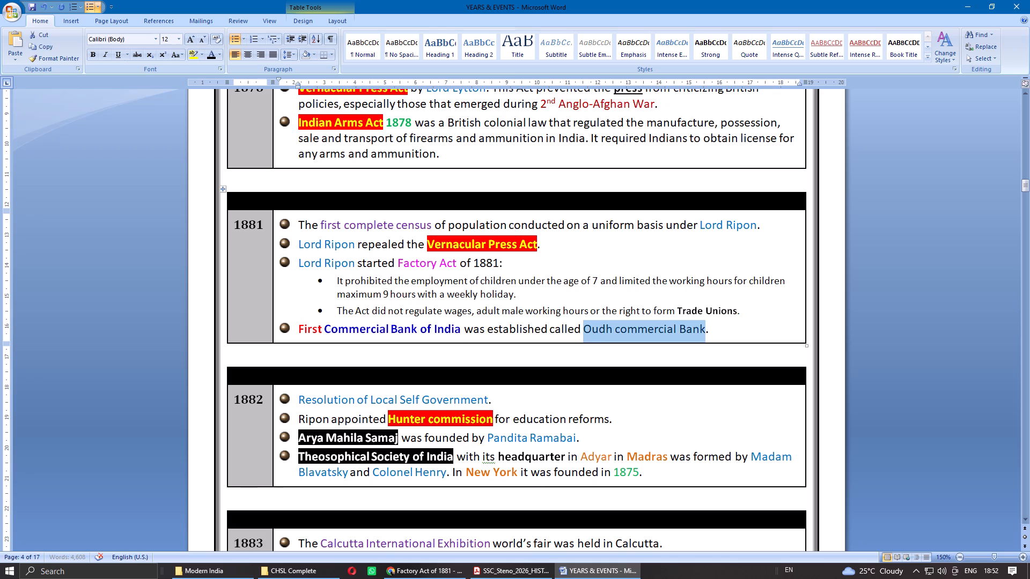
left_click(91, 54)
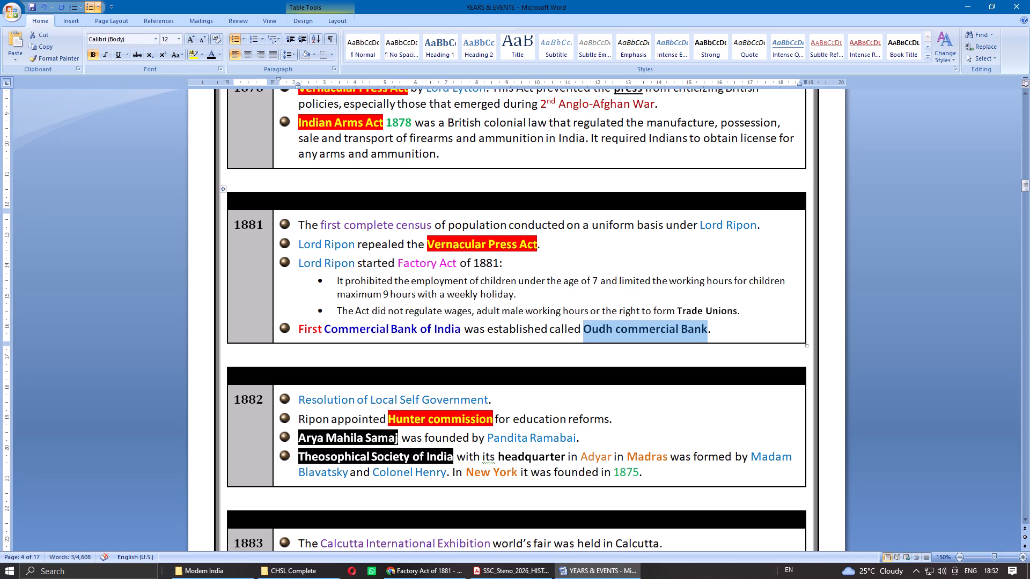
left_click_drag(324, 329, 447, 328)
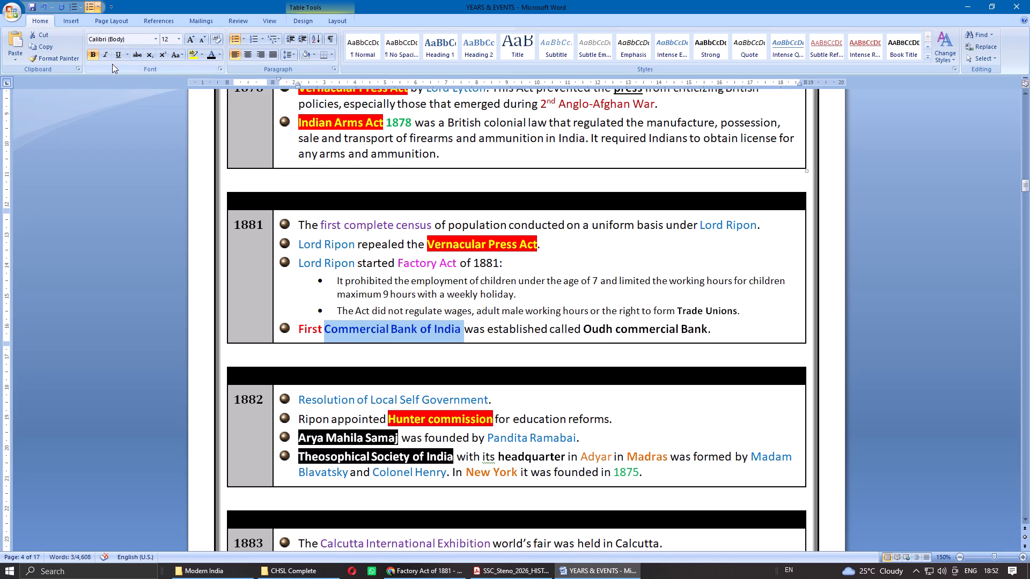
left_click(219, 51)
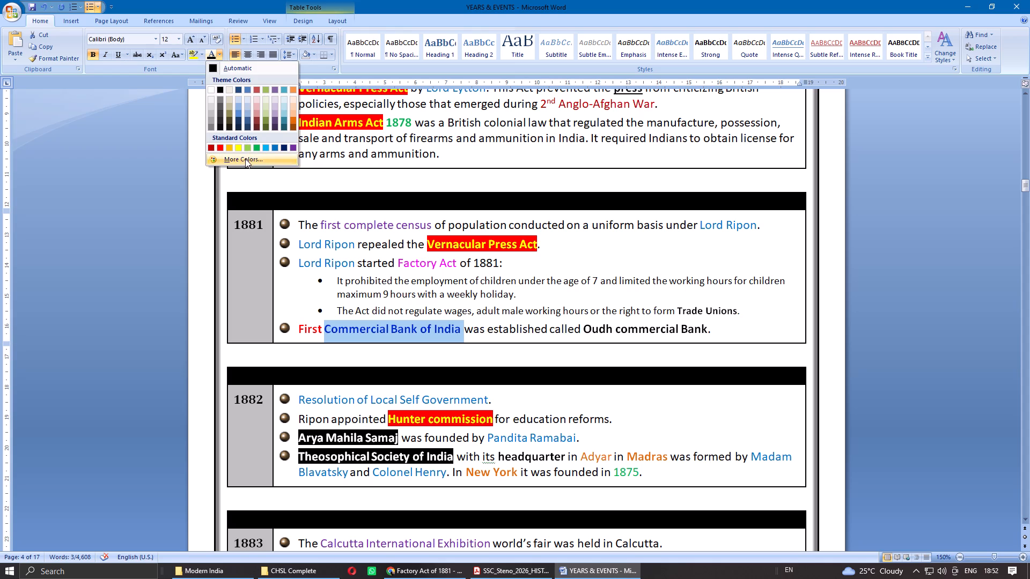
left_click(245, 159)
left_click(214, 28)
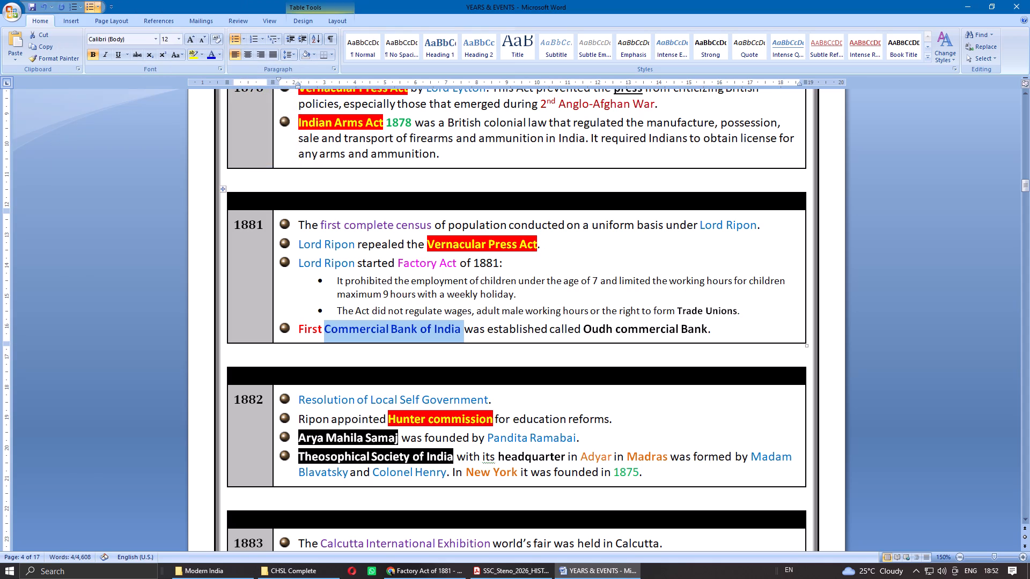
left_click_drag(593, 327, 696, 327)
left_click(210, 55)
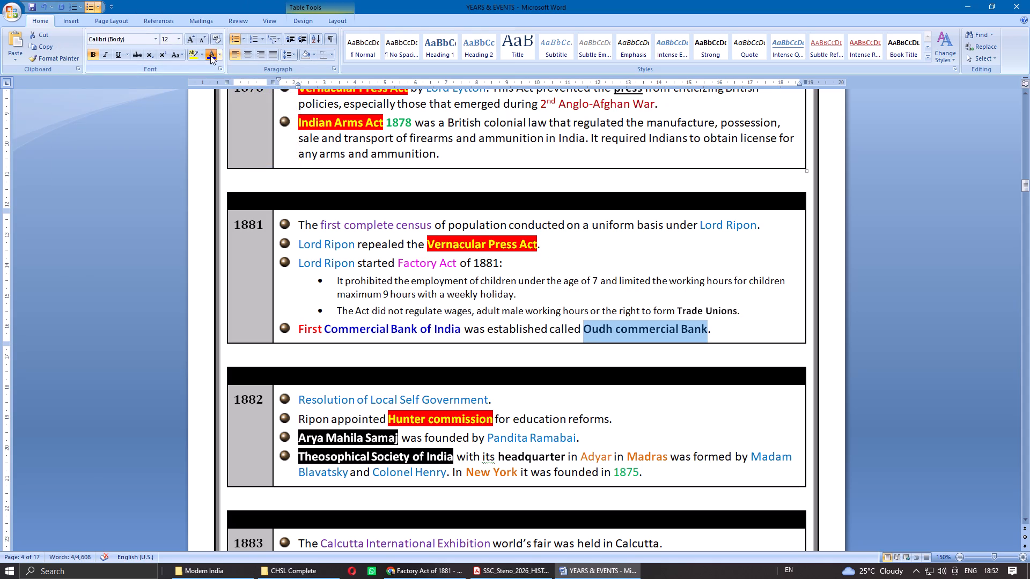
Set the font colour of "Commercial Bank of India" in the 1881 entry to automatic black.
left_click_drag(338, 324, 443, 325)
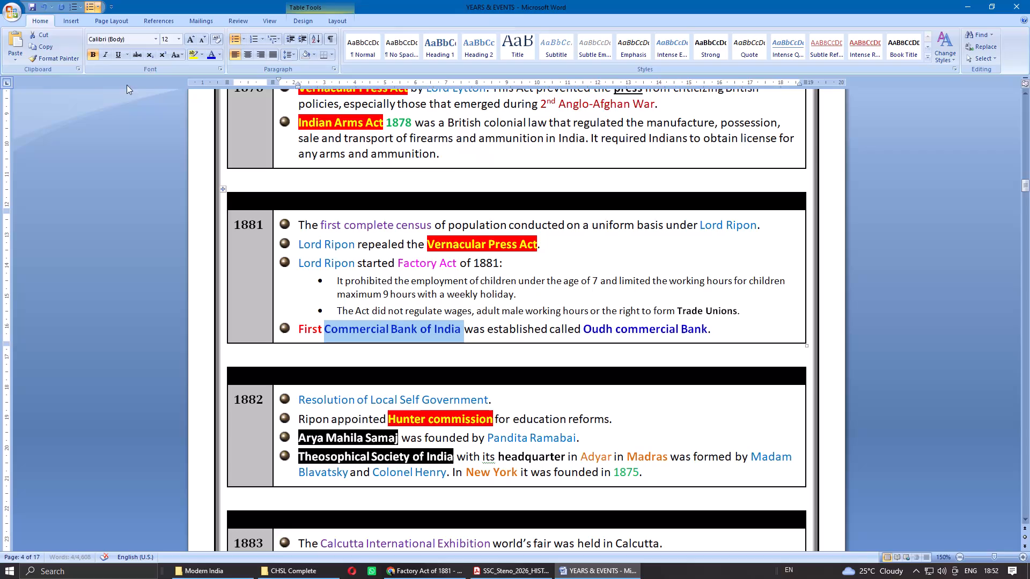
left_click(219, 53)
left_click(227, 65)
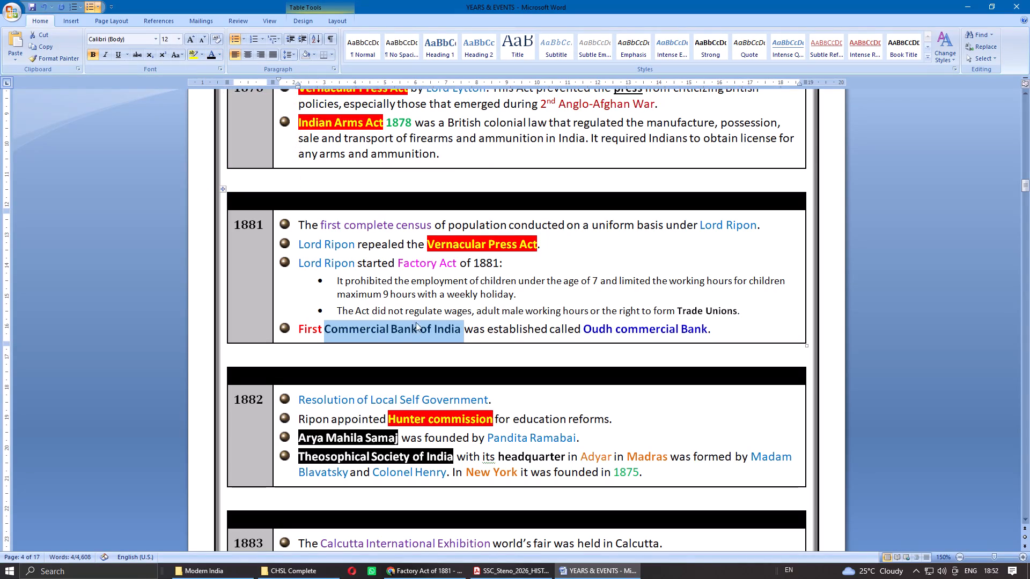
left_click(384, 327)
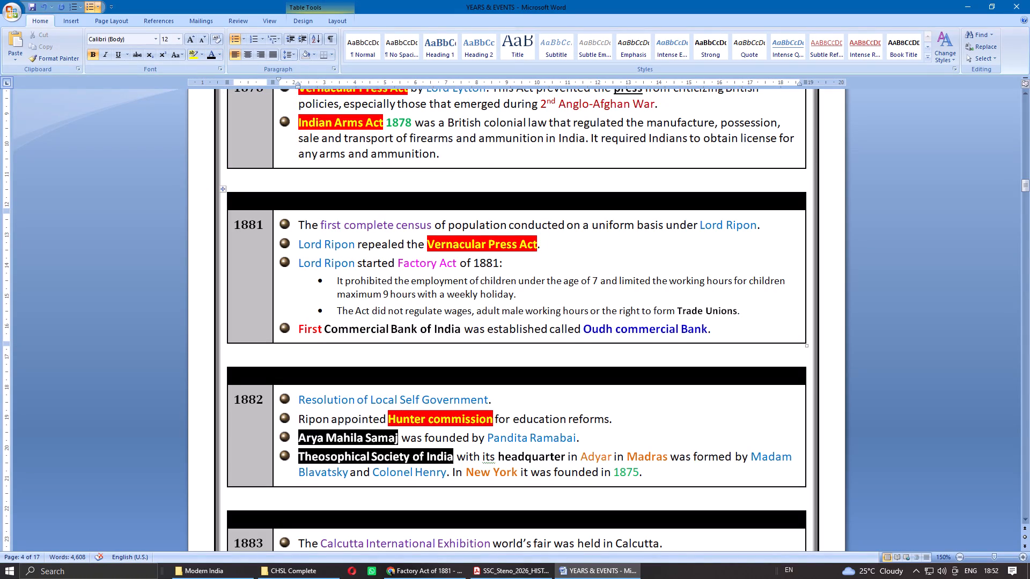
Save the YEARS & EVENTS document.
left_click(33, 3)
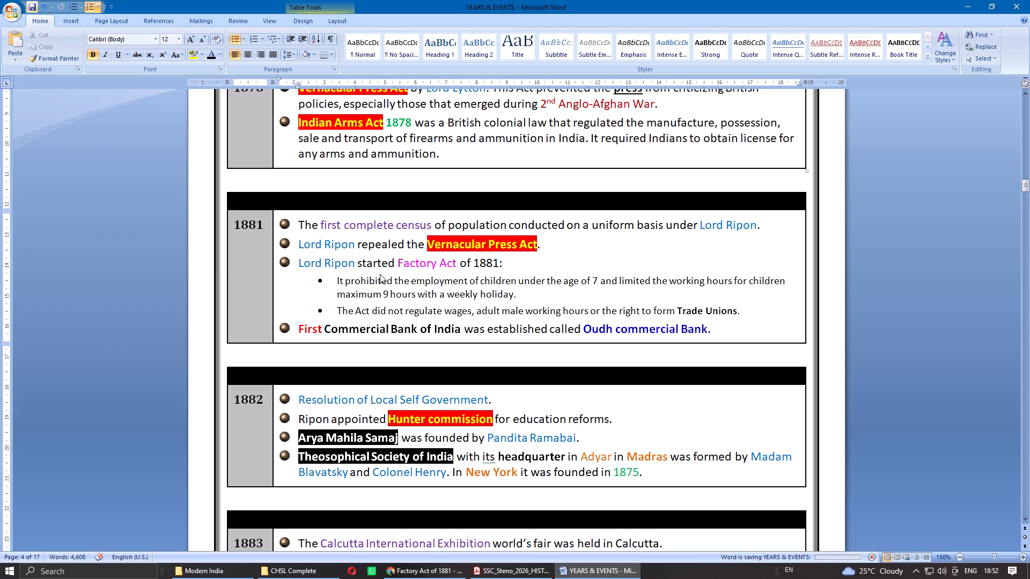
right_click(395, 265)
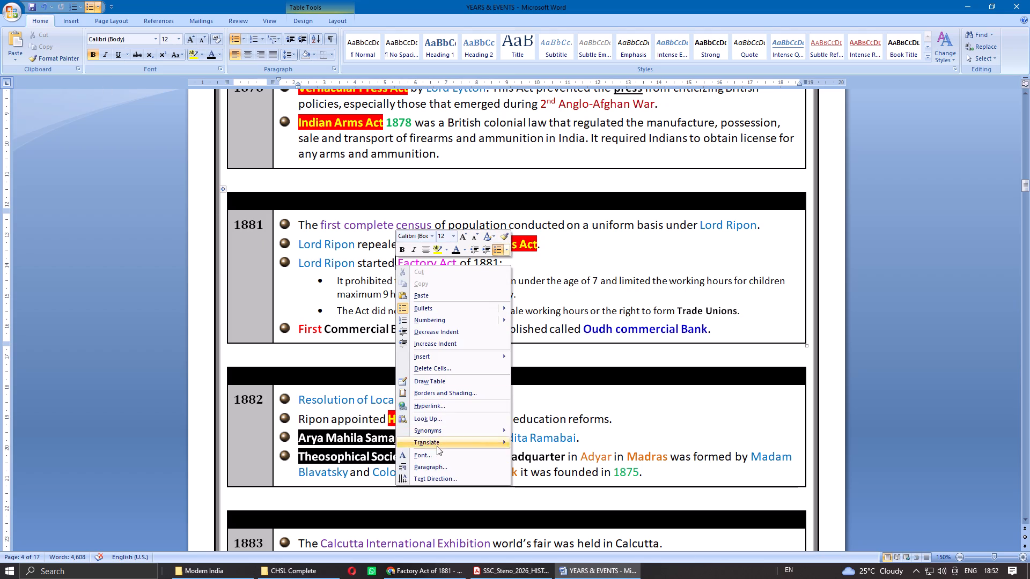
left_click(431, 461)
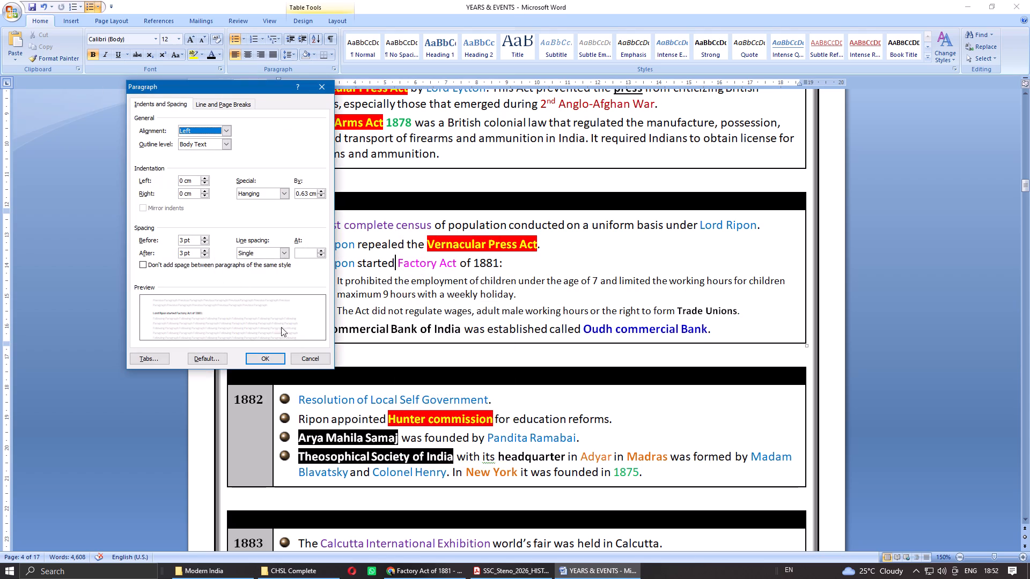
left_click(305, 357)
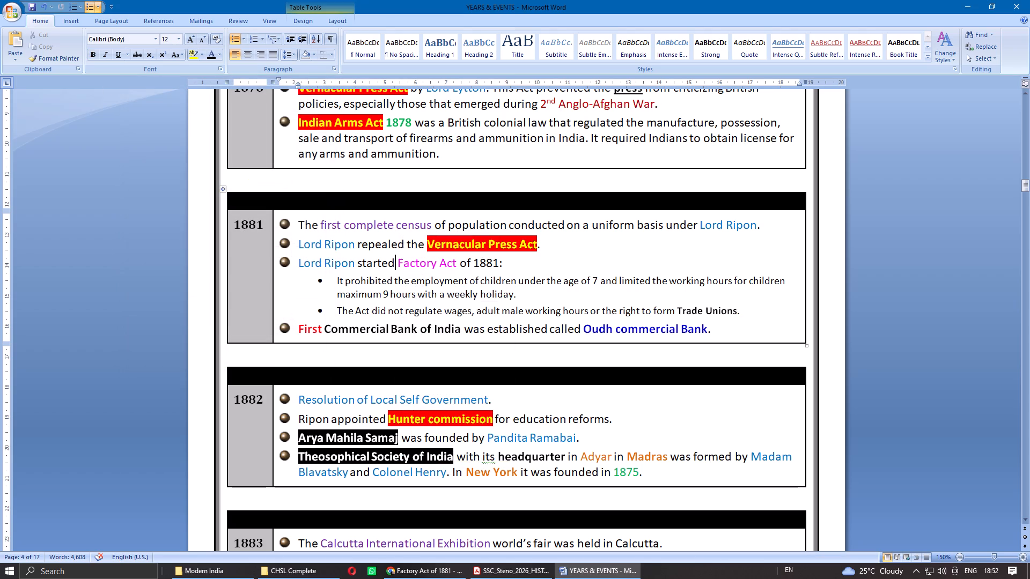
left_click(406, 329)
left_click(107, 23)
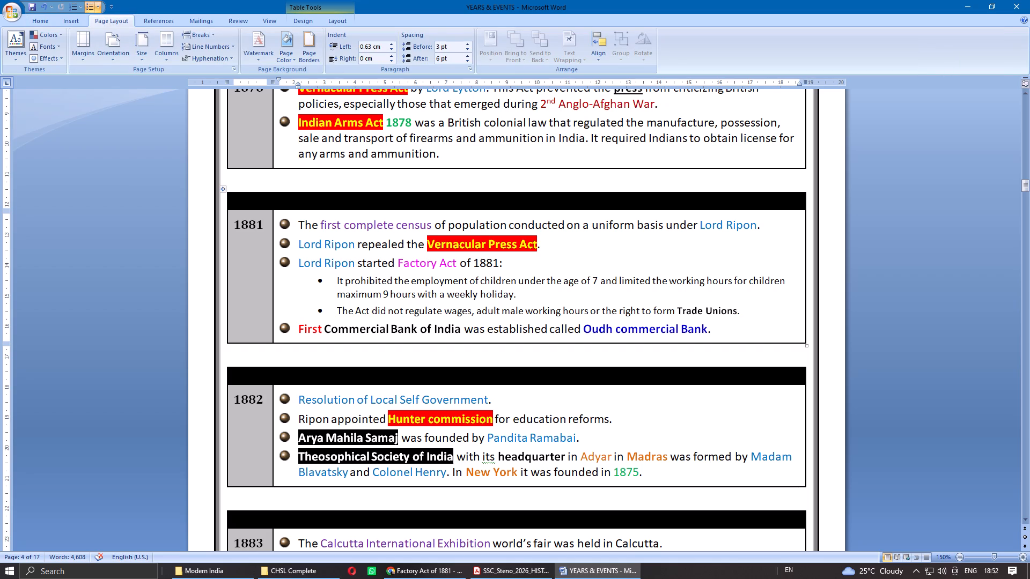
Save the YEARS & EVENTS document again and close it, returning to the SSC_Steno_2026 question PDF.
left_click(31, 6)
left_click(527, 577)
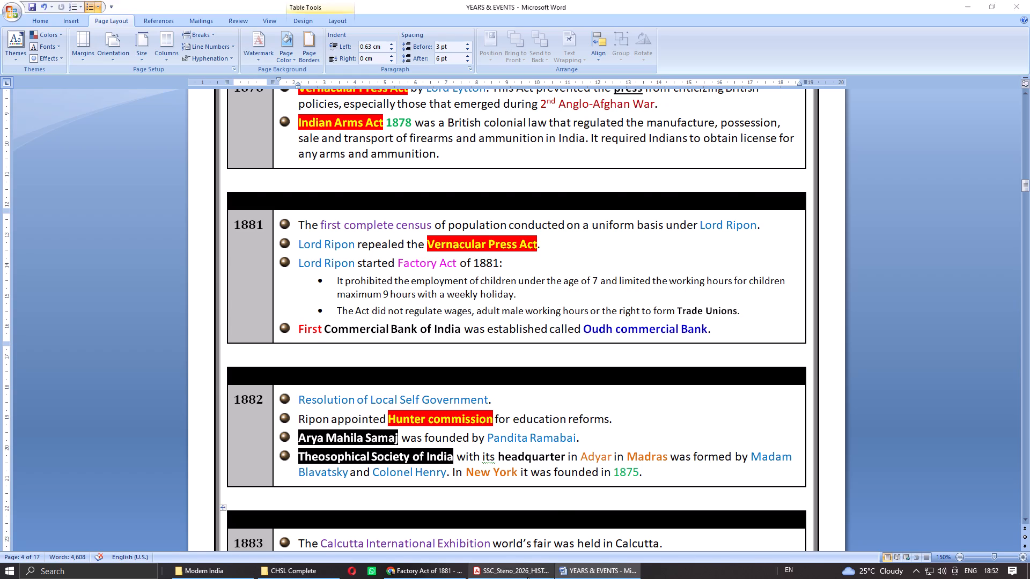
scroll(623, 419, "down", 1)
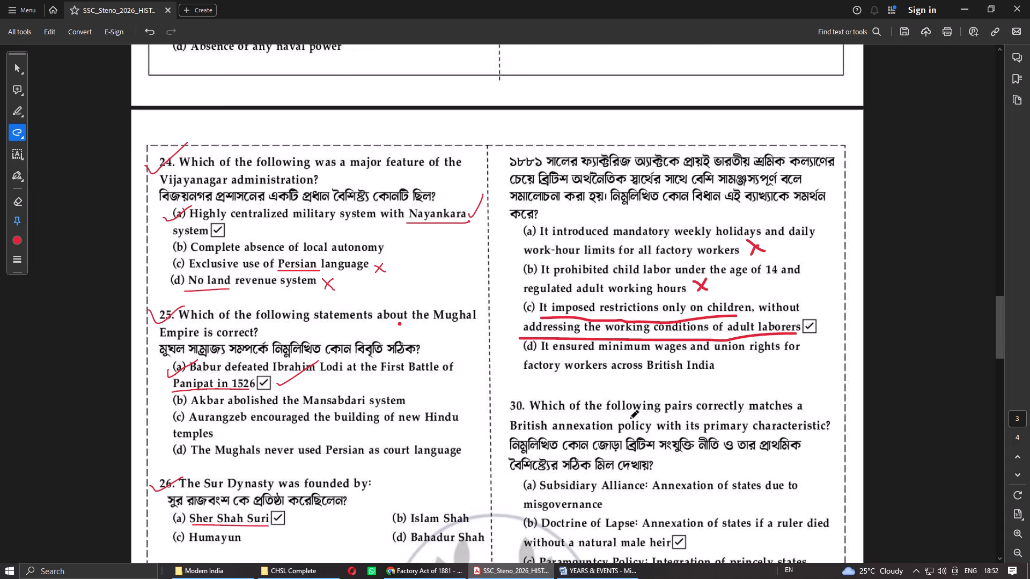
left_click(588, 578)
left_click(1029, 0)
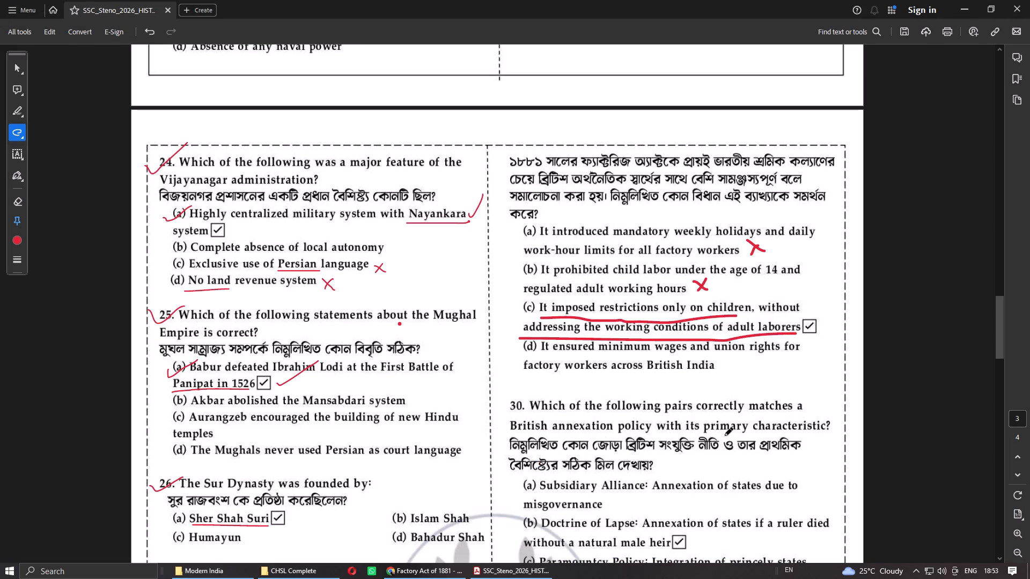
In question 30, draw a red cross at option (a) Subsidiary Alliance and a red tick beside option (b) Doctrine of Lapse.
scroll(713, 425, "down", 1)
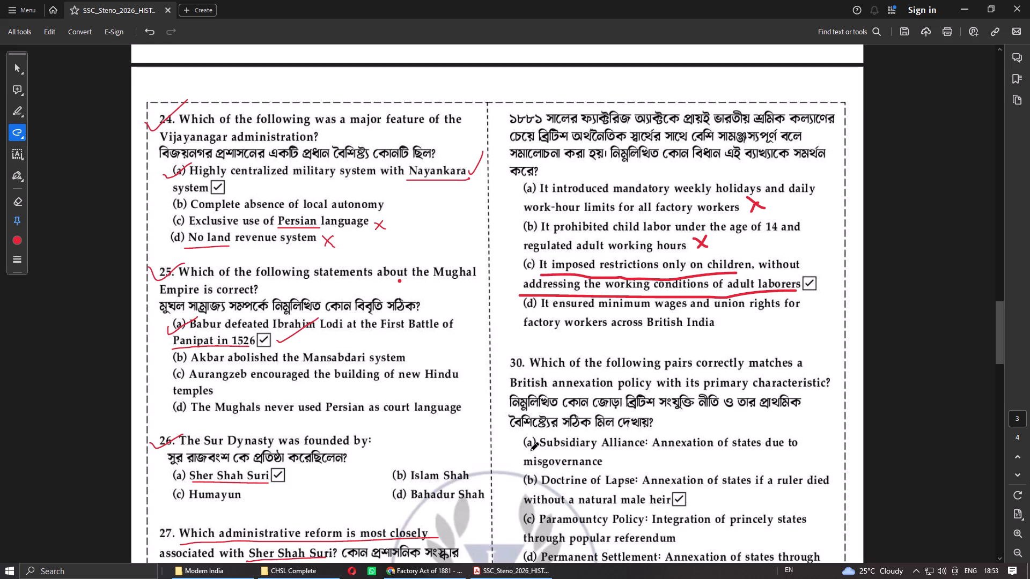
left_click_drag(624, 452, 614, 462)
left_click_drag(607, 450, 624, 462)
left_click_drag(692, 496, 716, 484)
In question 31, draw a red tick at option (c) and underline both lines of its text in red.
scroll(687, 439, "down", 2)
scroll(610, 415, "down", 1)
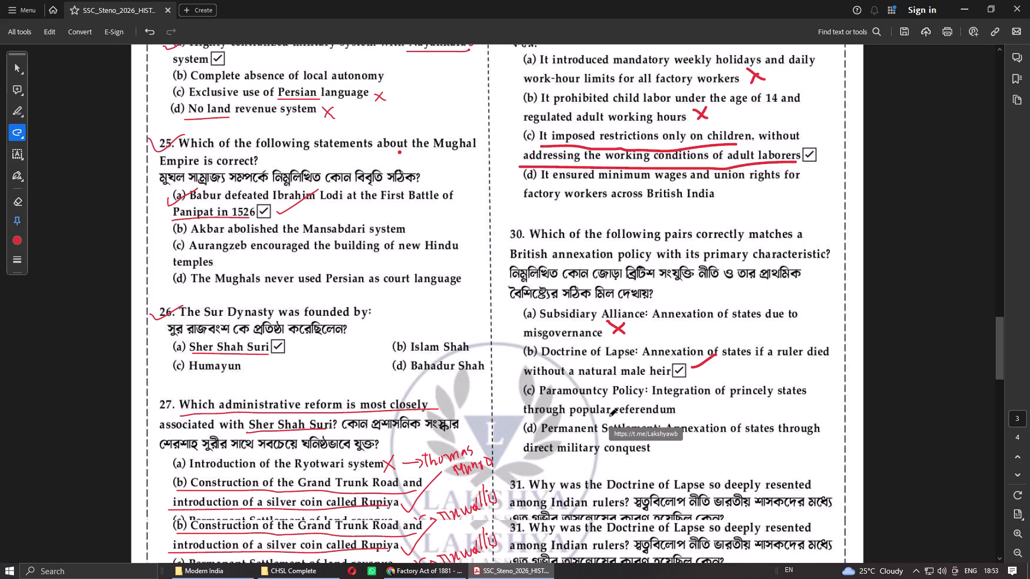
scroll(677, 395, "down", 2)
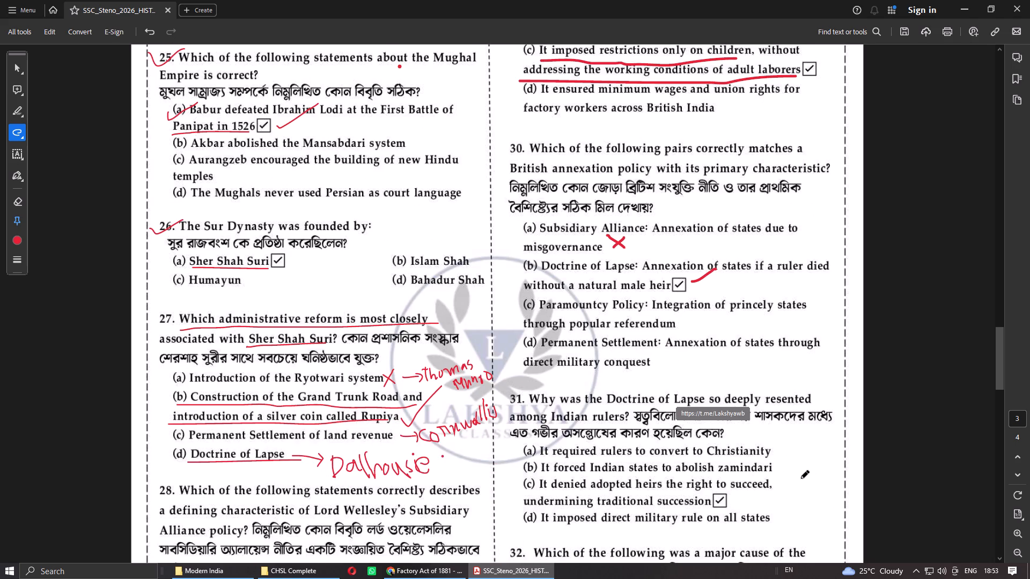
left_click(844, 474)
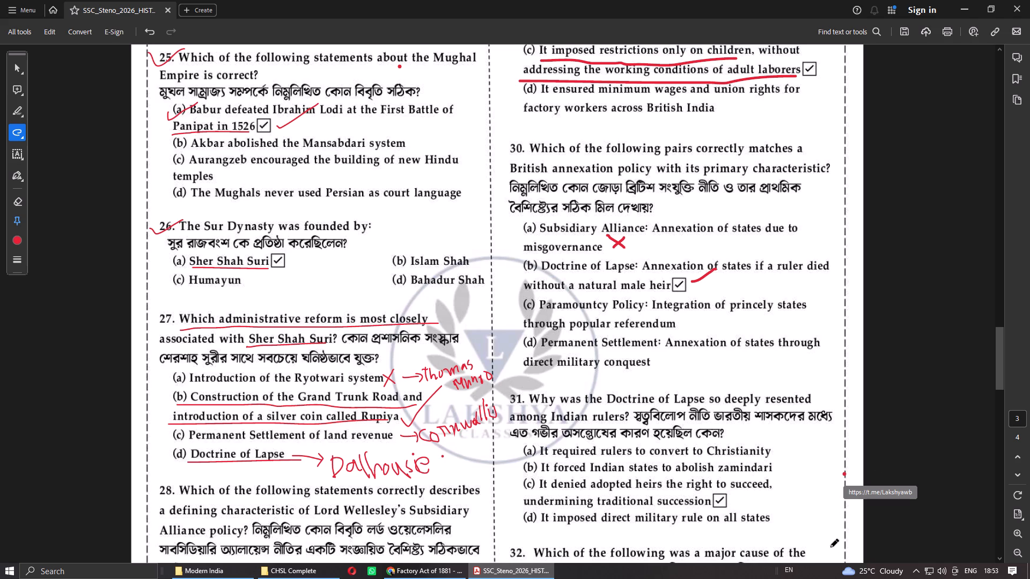
scroll(652, 473, "down", 2)
left_click_drag(517, 400, 547, 386)
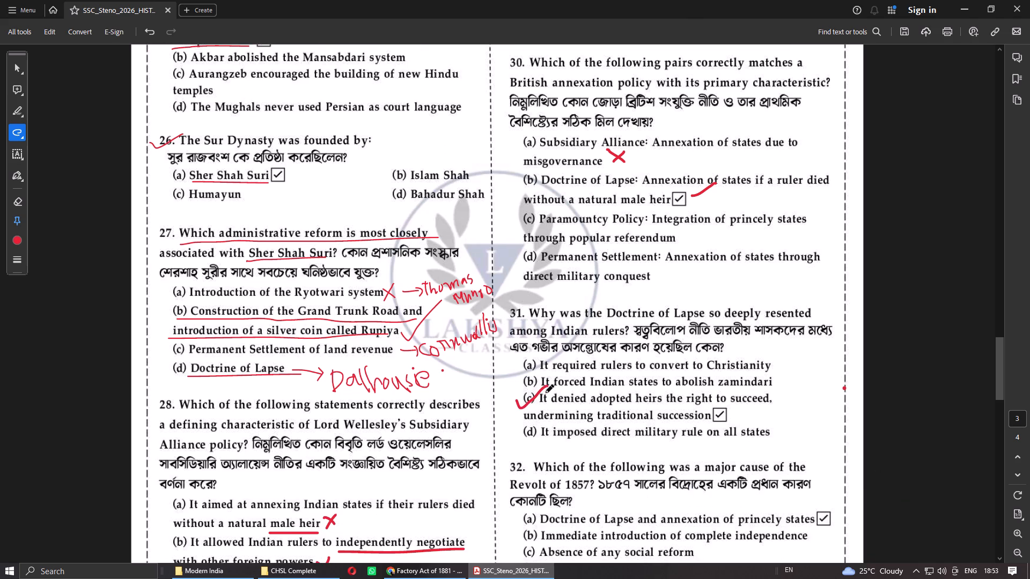
left_click_drag(540, 407, 767, 404)
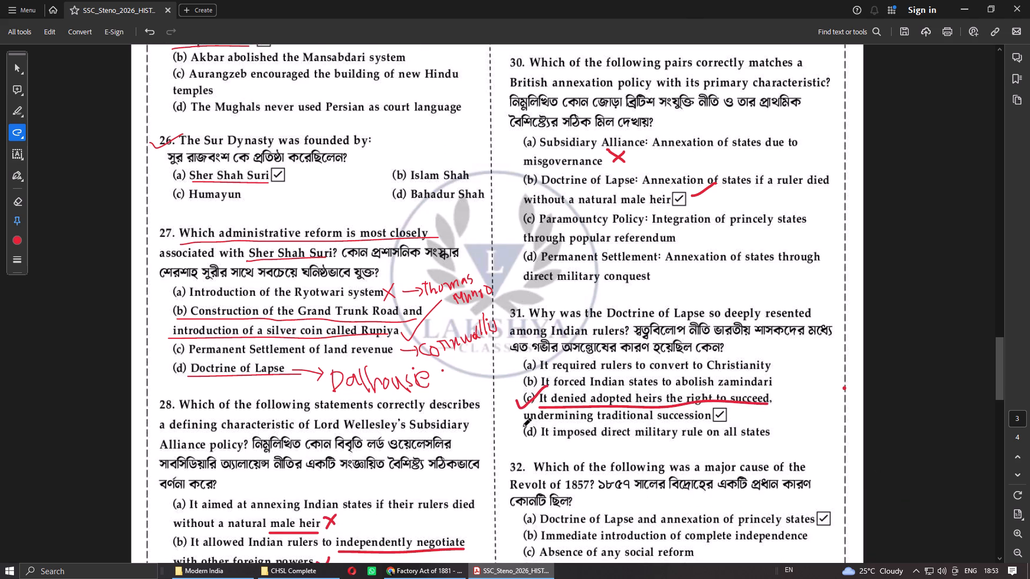
left_click_drag(524, 426, 717, 424)
In question 32, draw a red tick at option (a) and red crosses after options (b), (c) and (d).
scroll(752, 411, "down", 2)
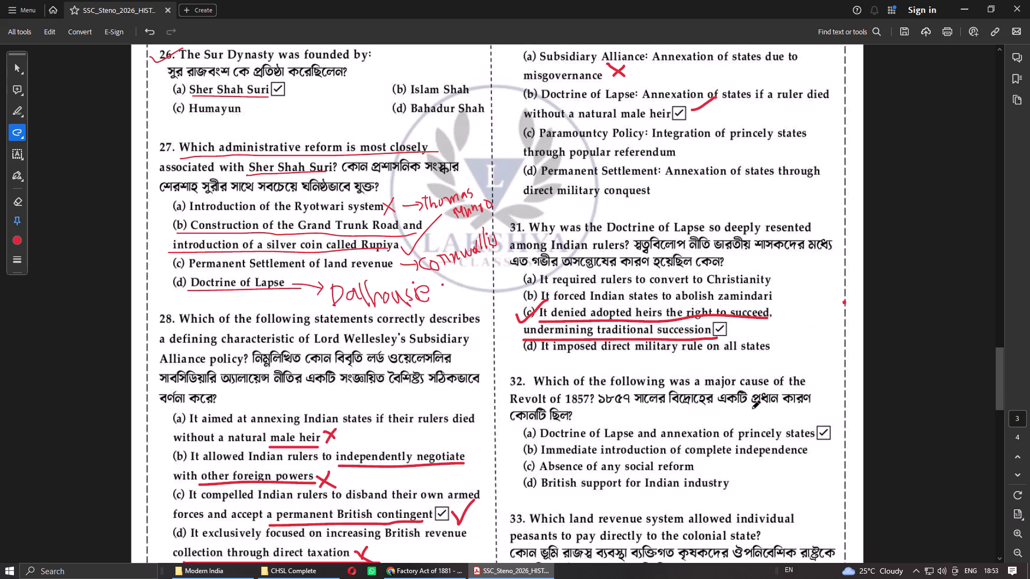
scroll(813, 395, "down", 1)
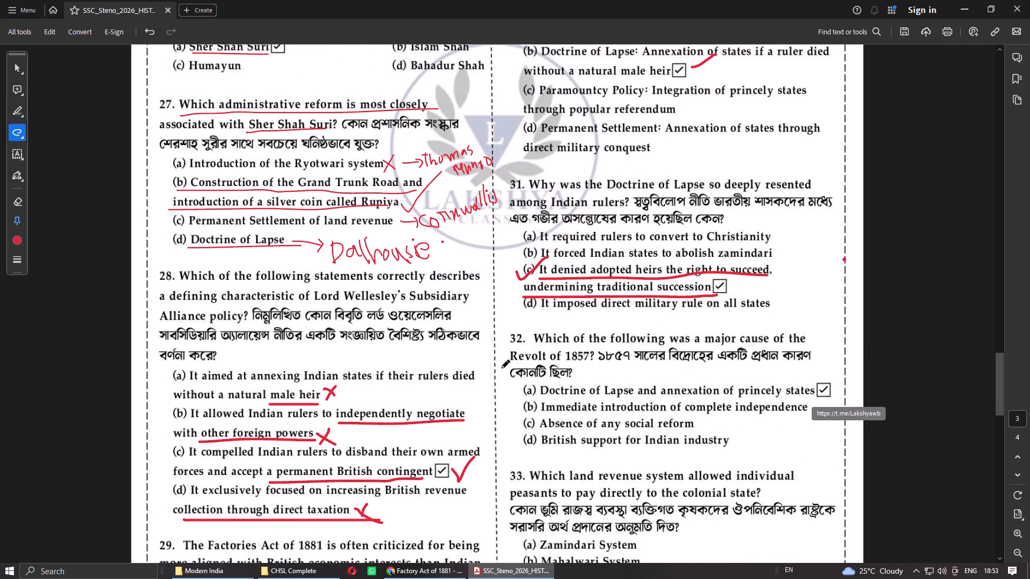
left_click_drag(513, 391, 537, 387)
left_click_drag(818, 403, 815, 404)
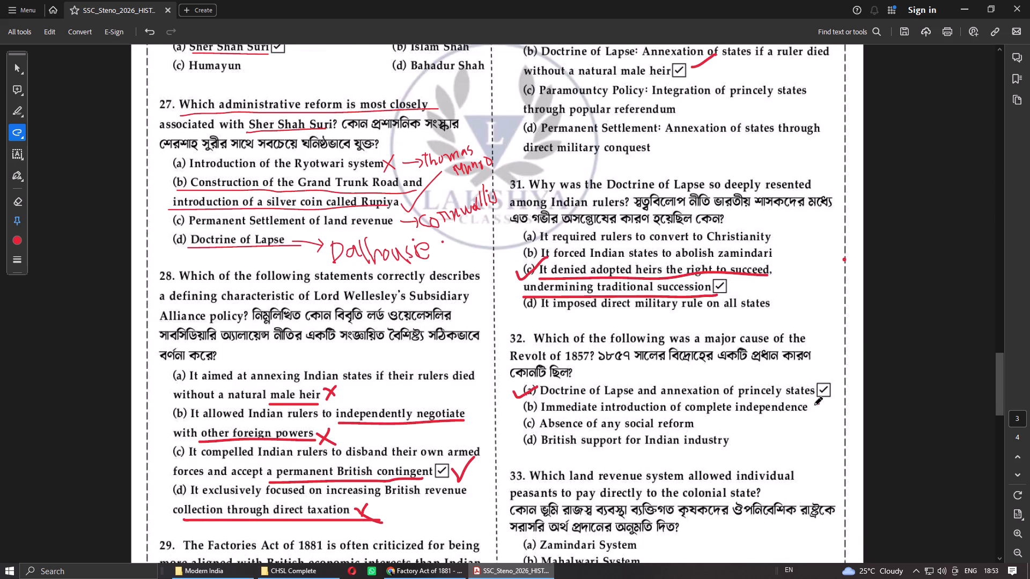
left_click_drag(815, 404, 807, 412)
left_click_drag(808, 403, 816, 414)
left_click_drag(708, 420, 707, 425)
left_click_drag(707, 425, 700, 430)
left_click_drag(698, 421, 718, 434)
left_click_drag(757, 434, 732, 455)
left_click_drag(732, 432, 762, 455)
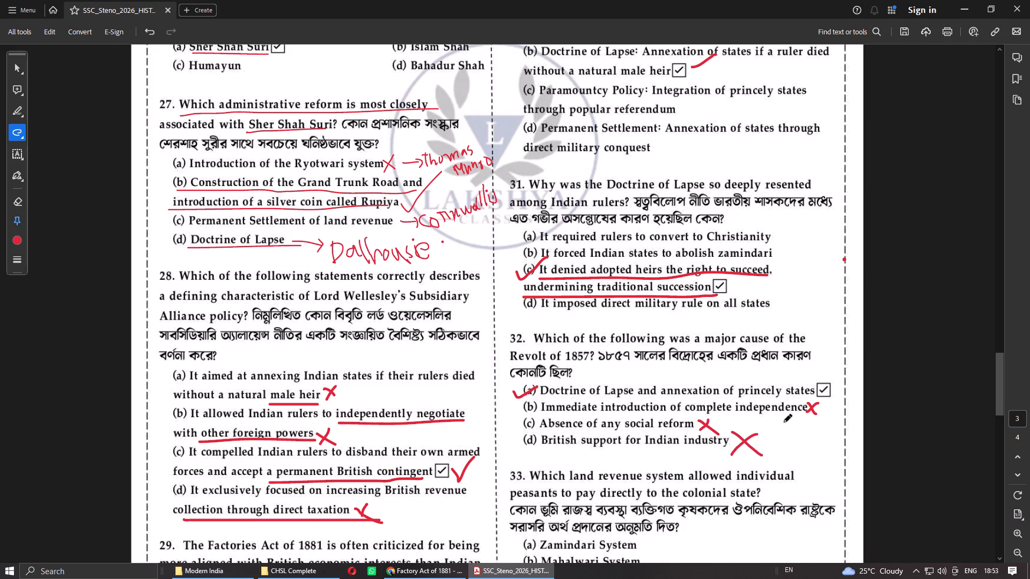
In question 33, underline "peasants to pay directly to the colonial state?" and option (c) Ryotwari System in red.
scroll(789, 407, "down", 2)
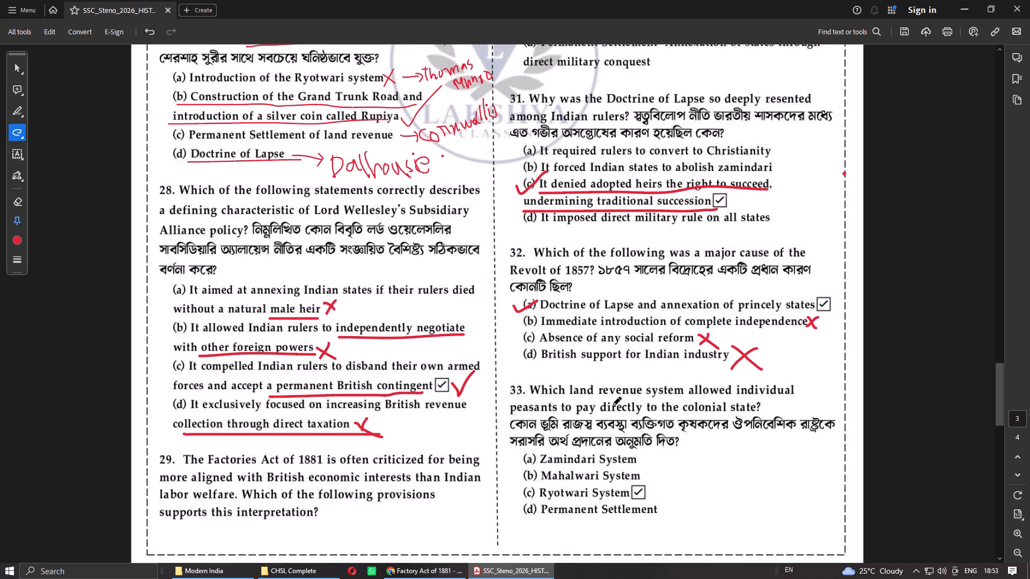
left_click_drag(507, 414, 622, 412)
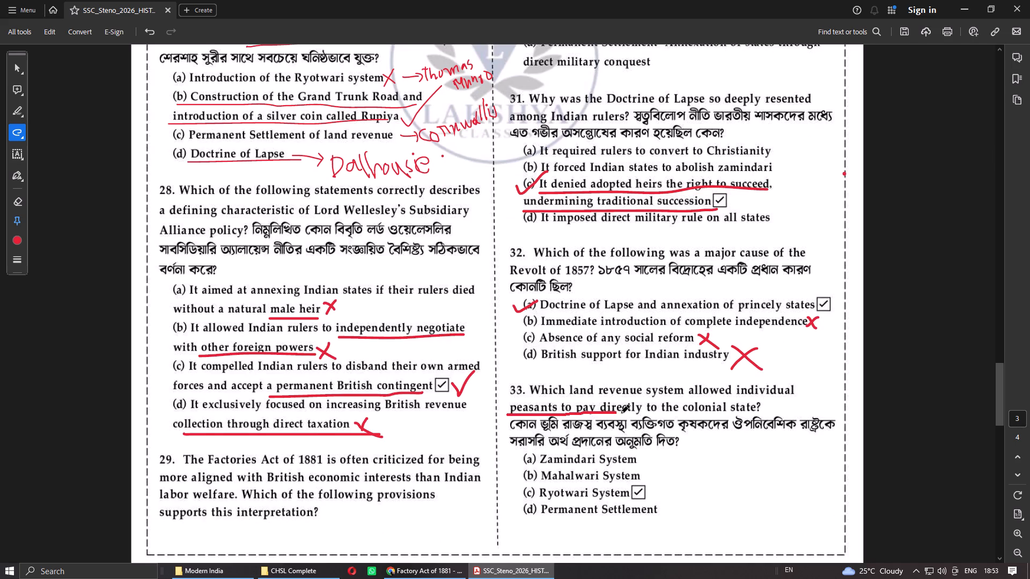
left_click_drag(622, 412, 738, 414)
left_click_drag(738, 414, 761, 413)
left_click_drag(523, 502, 651, 499)
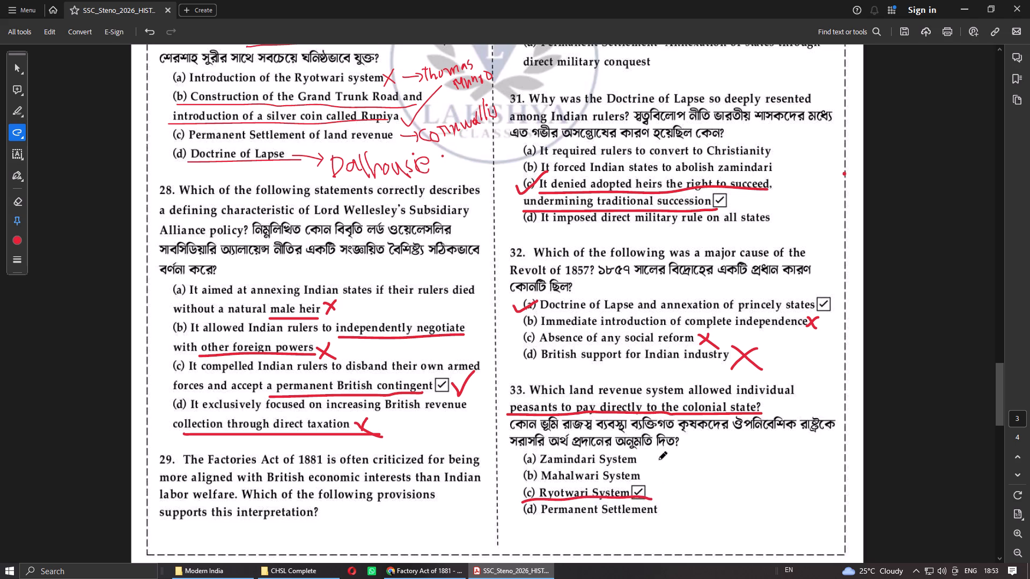
In question 34, draw a red tick beside option (c) and underline "demand was periodically revised upward" in red.
scroll(659, 456, "down", 7)
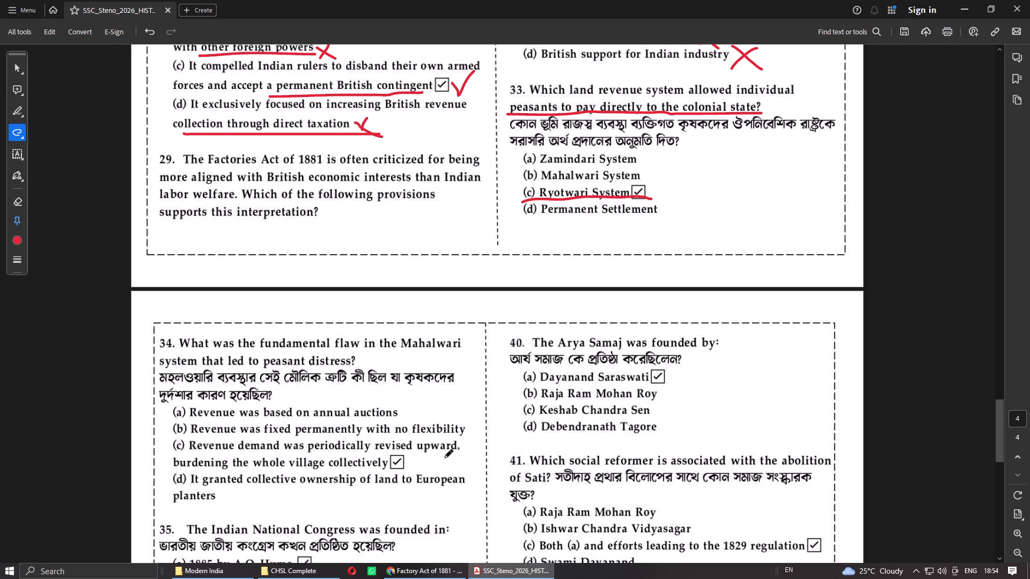
left_click_drag(416, 460, 436, 450)
left_click_drag(227, 456, 276, 455)
left_click_drag(276, 455, 462, 453)
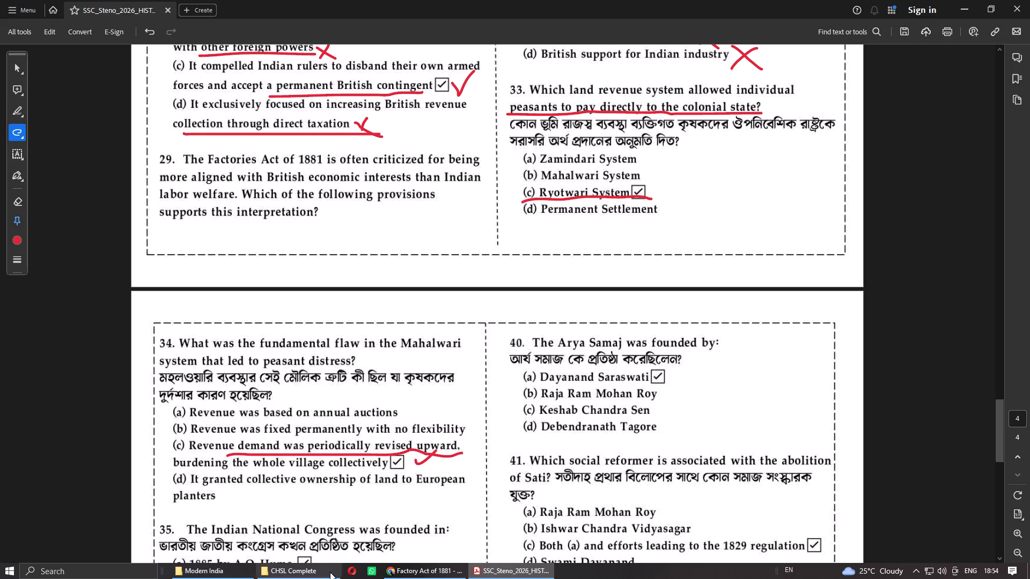
Switch to Chrome and search Google for "ryotwari system was introduced in the year".
left_click(400, 566)
scroll(573, 330, "up", 10)
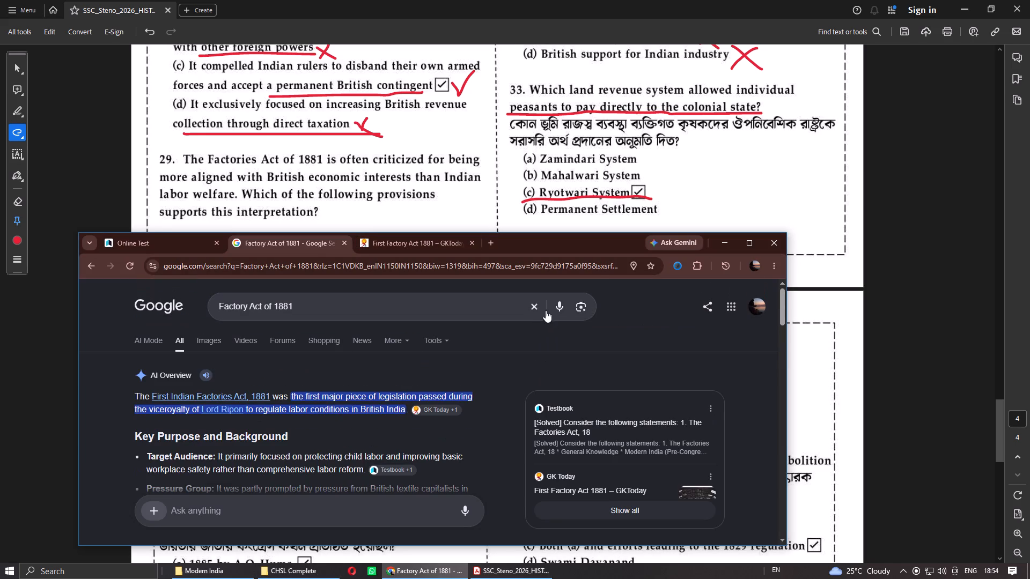
left_click(539, 304)
type("ryot")
key("Down")
key("Down")
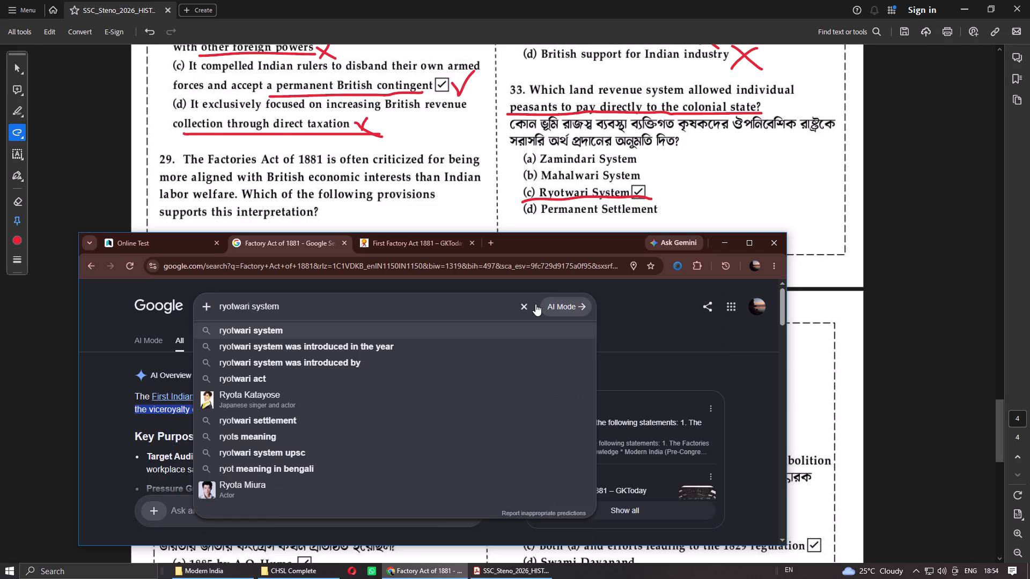
key("Return")
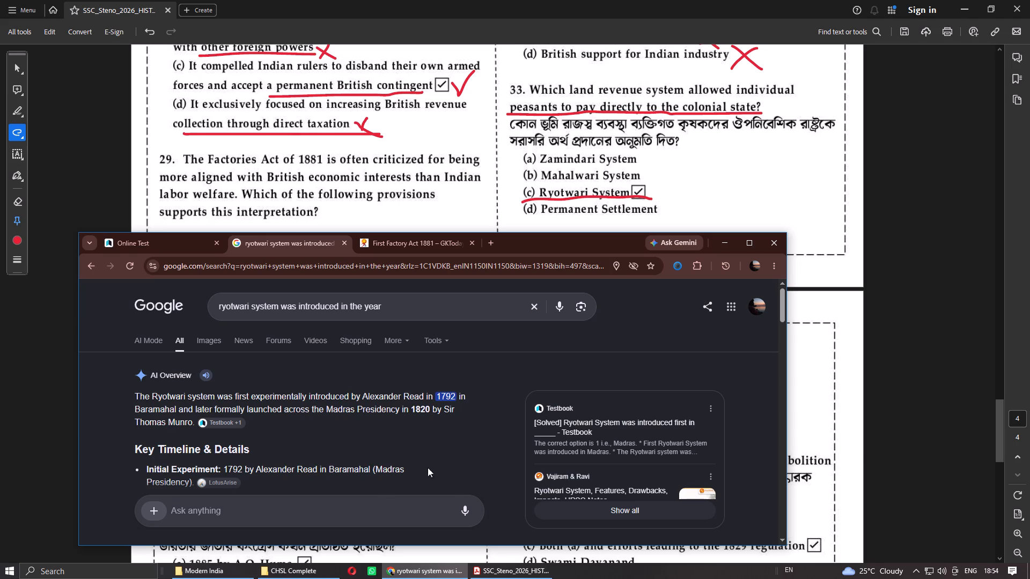
Open the YEARS & EVENTS document from the Modern India folder.
left_click(212, 571)
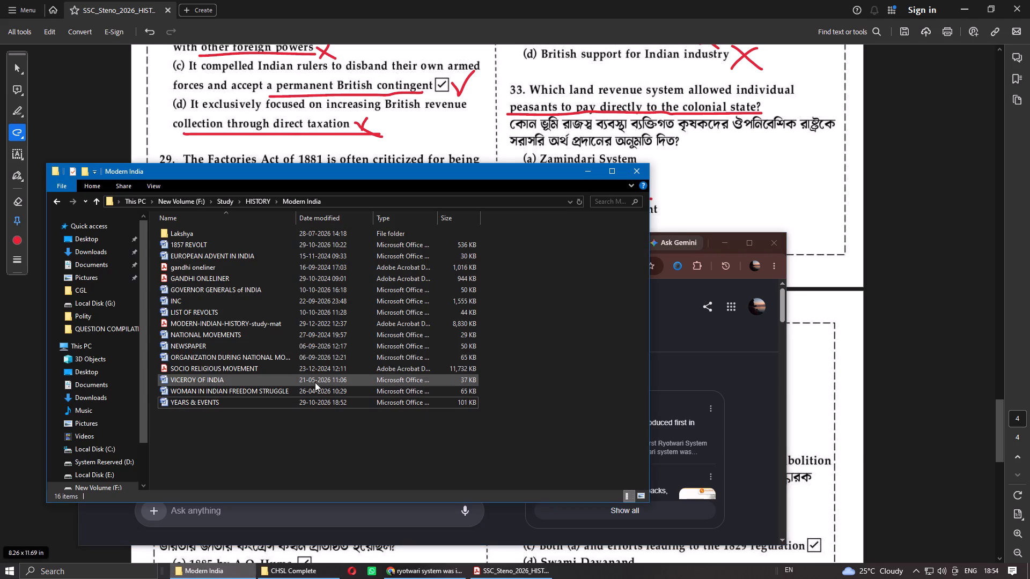
double_click(241, 403)
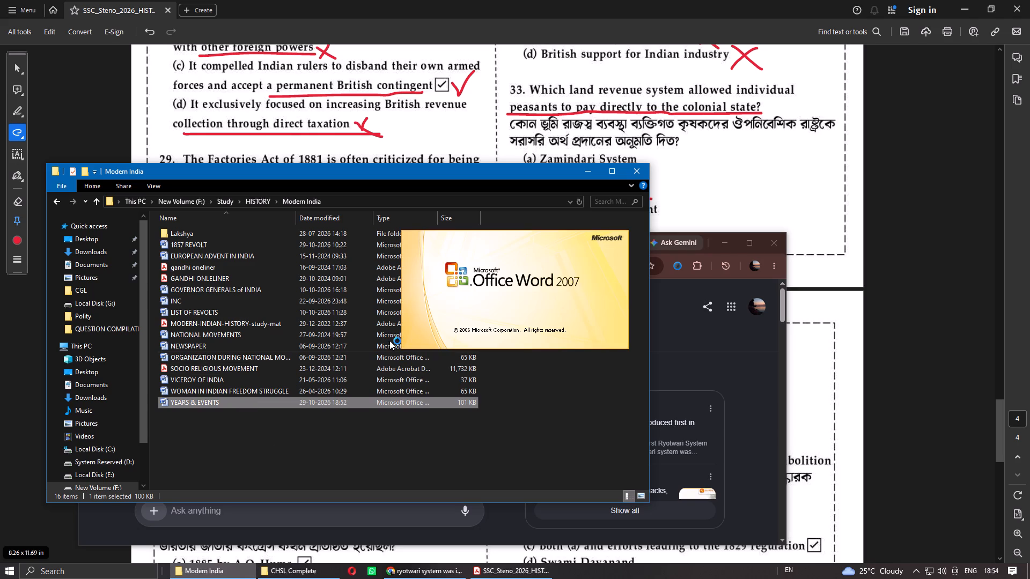
Add a row below the 1819 entry, split it off as a separate table, and add a second row to it.
scroll(387, 308, "down", 2)
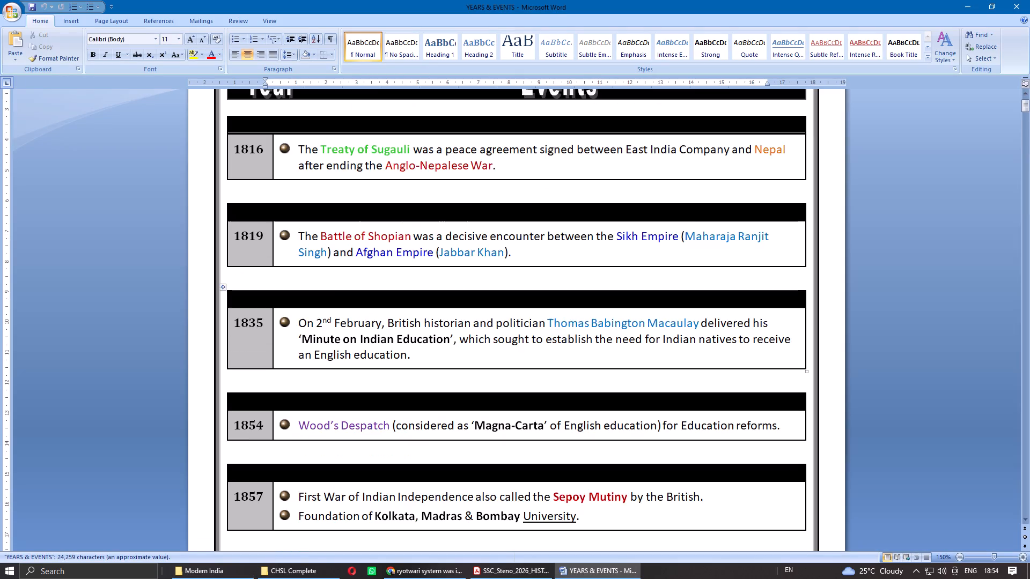
scroll(386, 311, "down", 2)
scroll(386, 311, "up", 2)
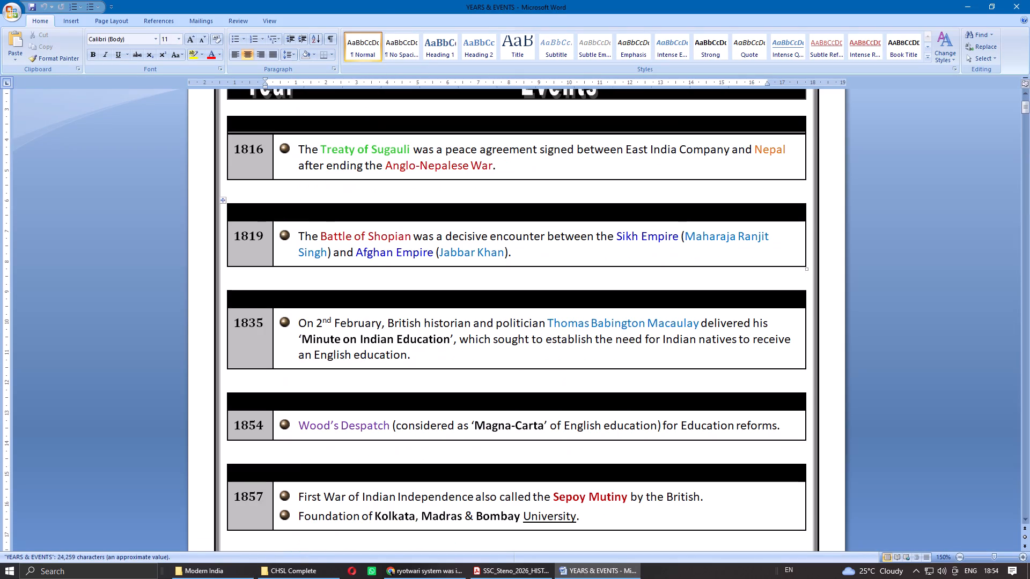
left_click(533, 253)
key("Tab")
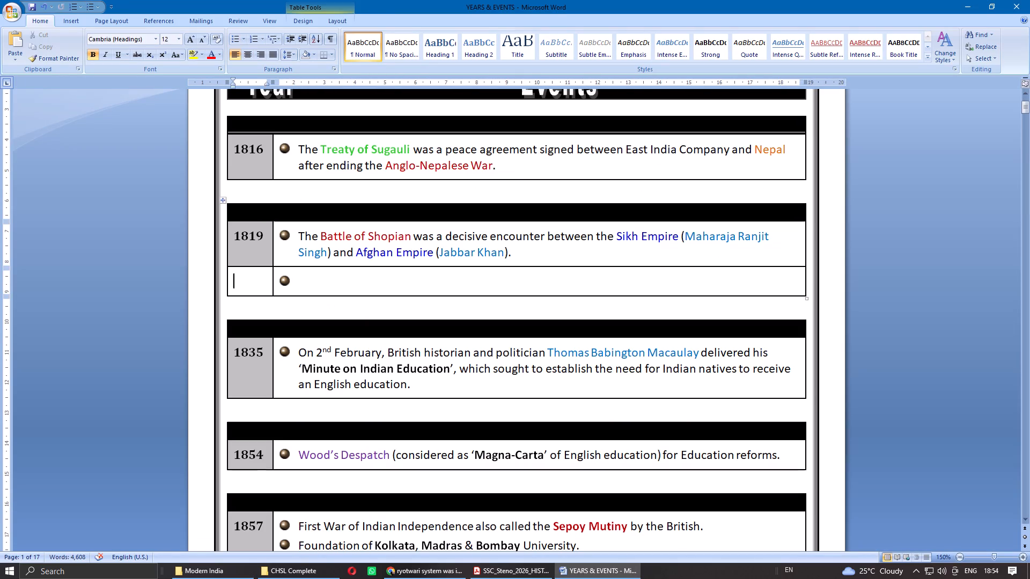
left_click(337, 20)
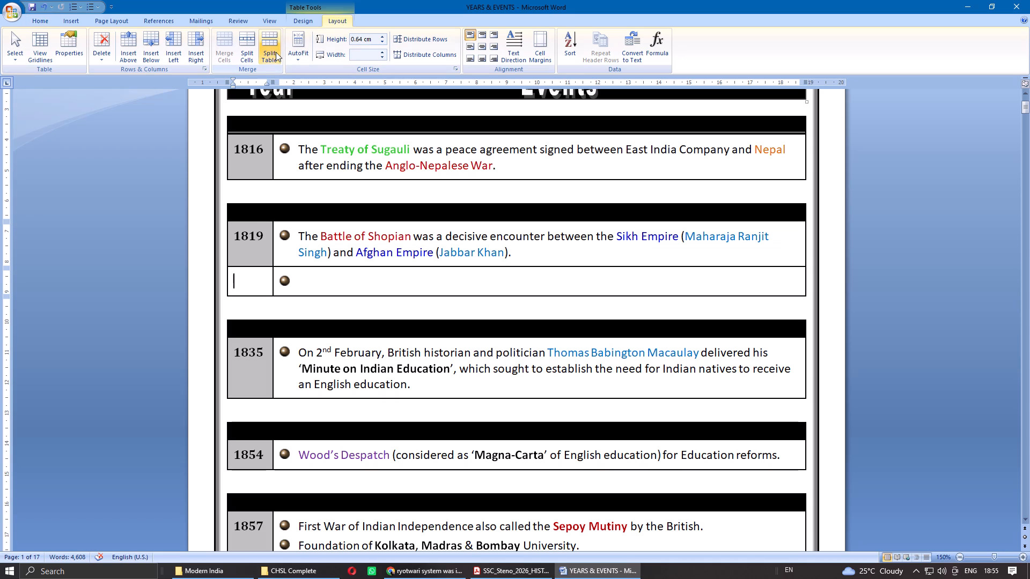
left_click(273, 52)
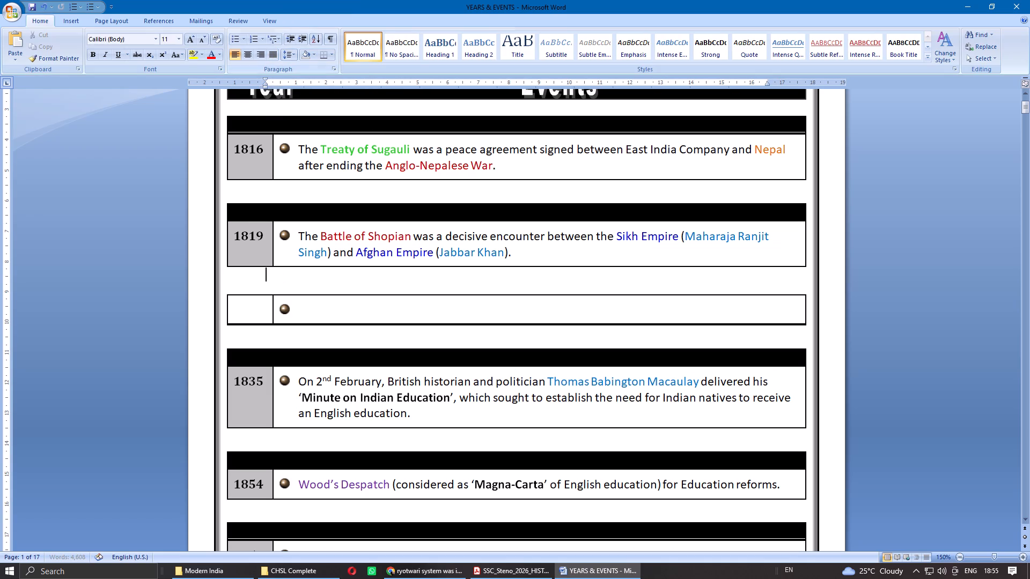
left_click(336, 309)
key("Tab")
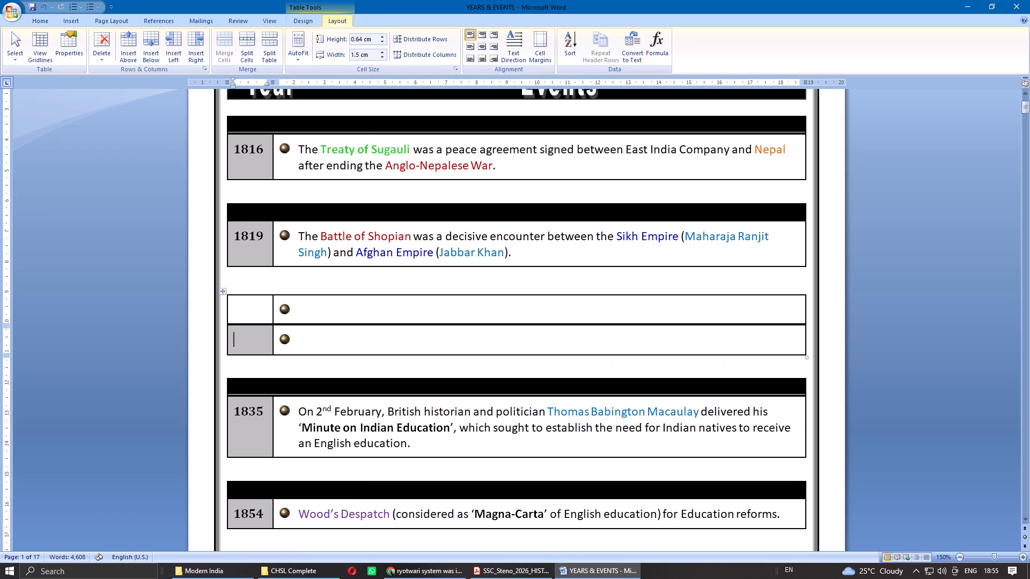
Merge the two cells of the new table's first row and remove the bullet from the merged cell.
left_click_drag(261, 303, 320, 307)
right_click(320, 307)
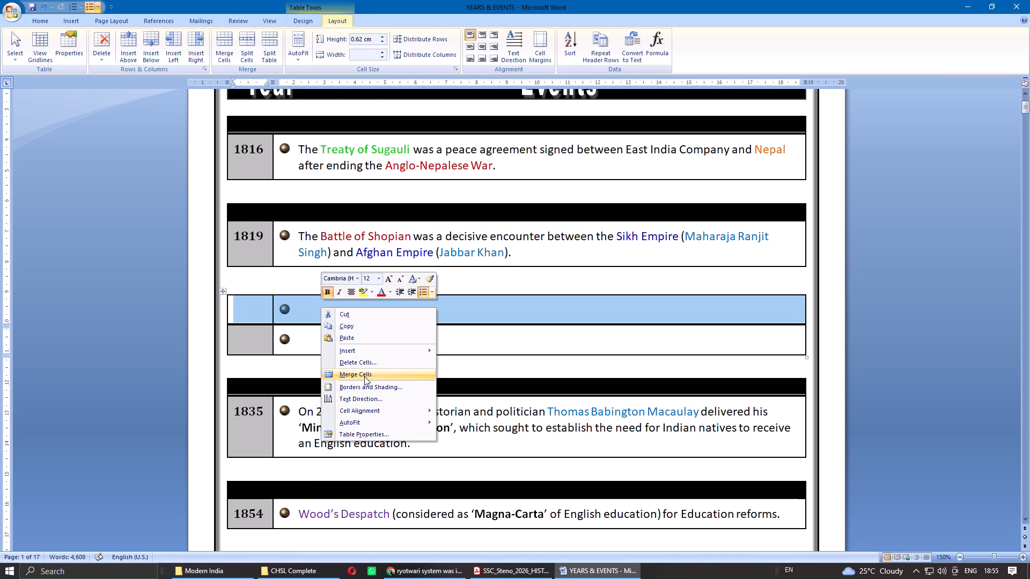
left_click(364, 376)
left_click(312, 308)
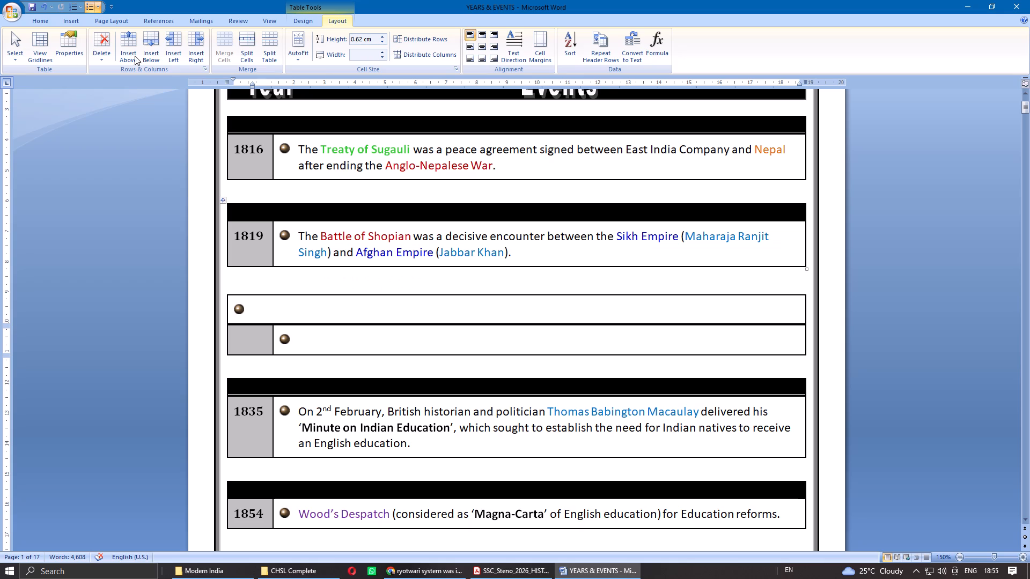
key("BackSpace")
key("BackSpace")
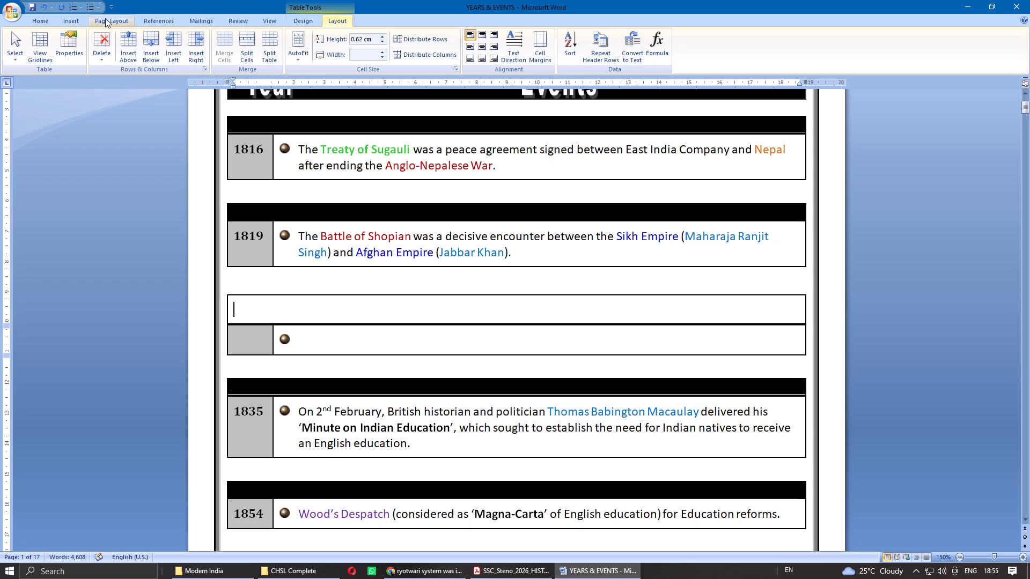
Reduce the merged row's paragraph spacing to 0 pt before and after, matching the black header row of the 1819 entry.
left_click(102, 21)
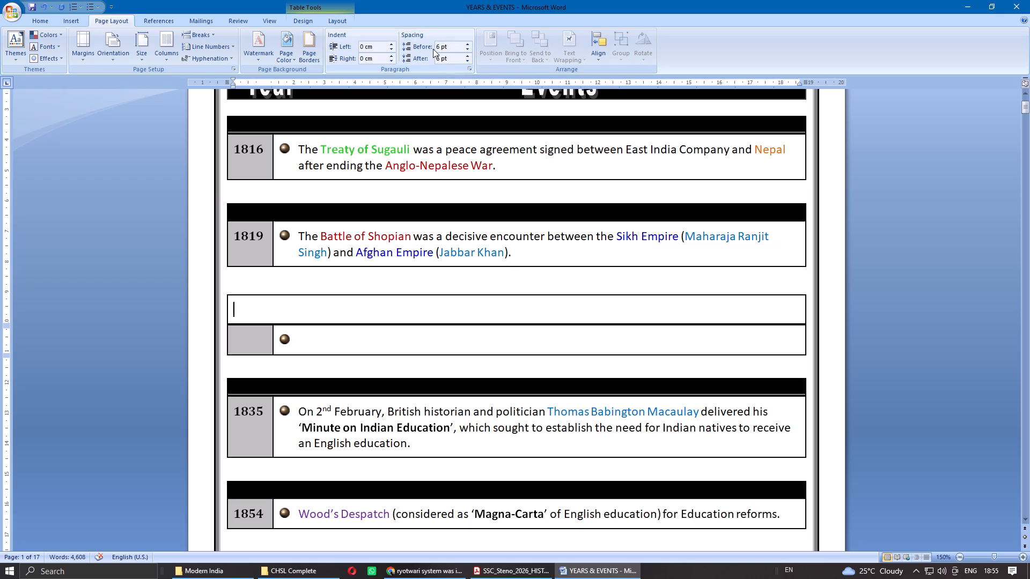
left_click(437, 48)
key("2")
left_click(442, 56)
key("2")
left_click(366, 308)
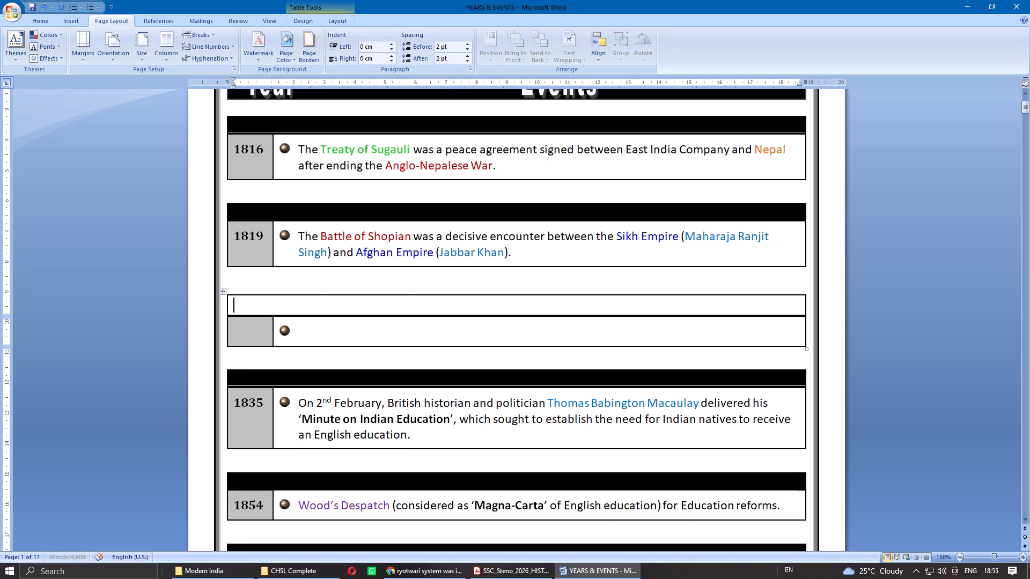
left_click(320, 192)
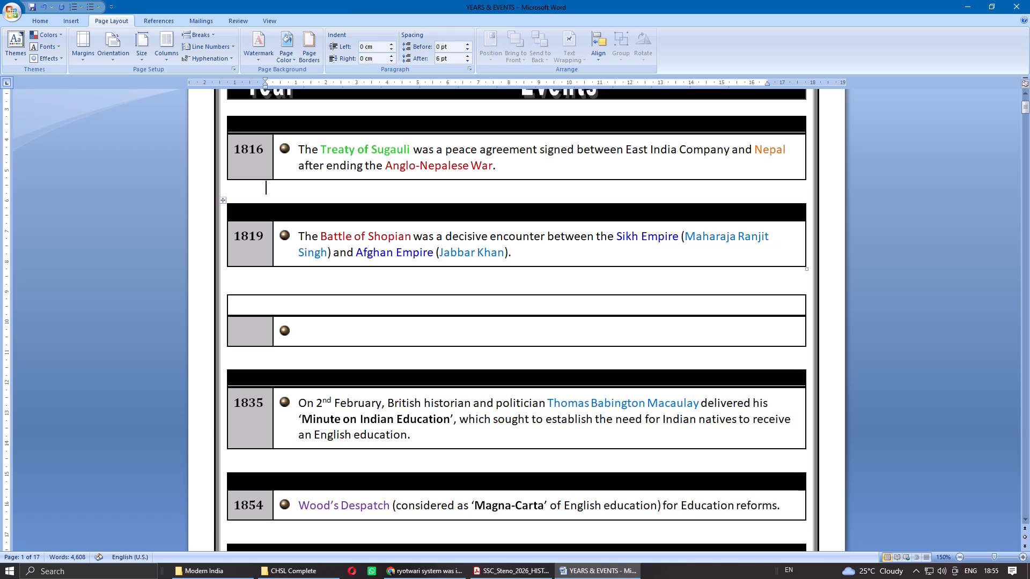
left_click(335, 217)
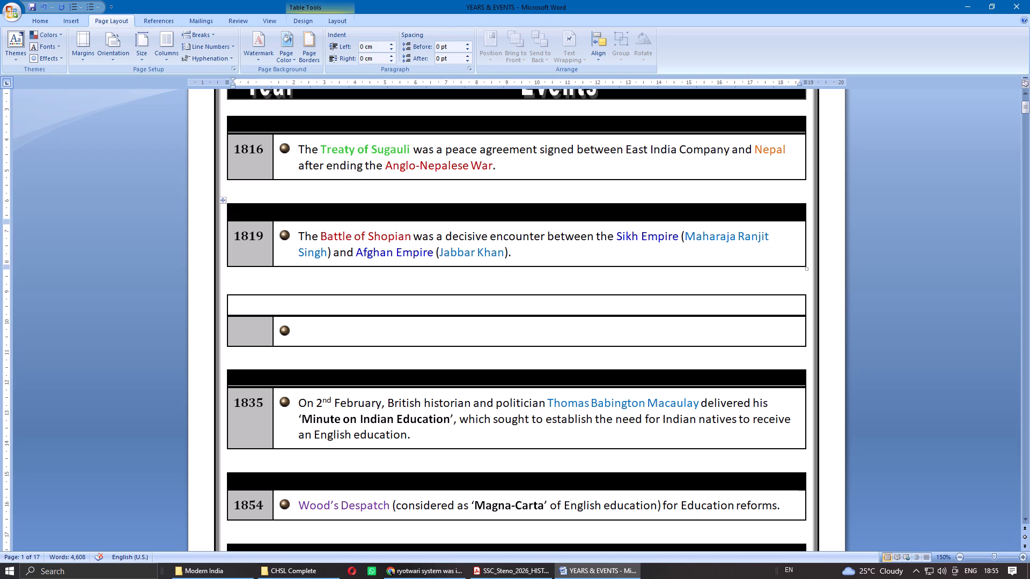
left_click(325, 303)
left_click(472, 63)
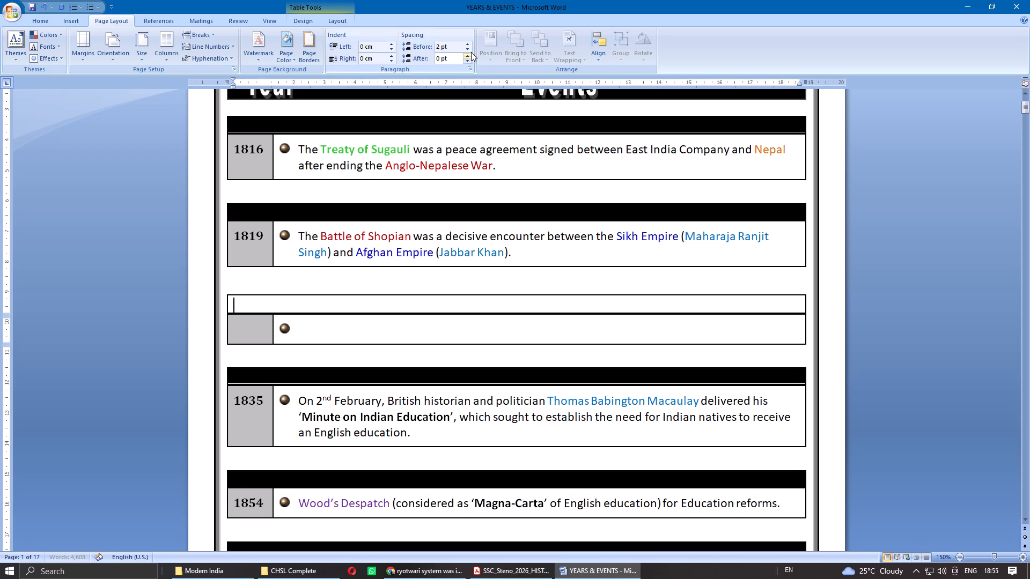
left_click(470, 51)
Shade the merged header row of the new table black.
left_click(41, 20)
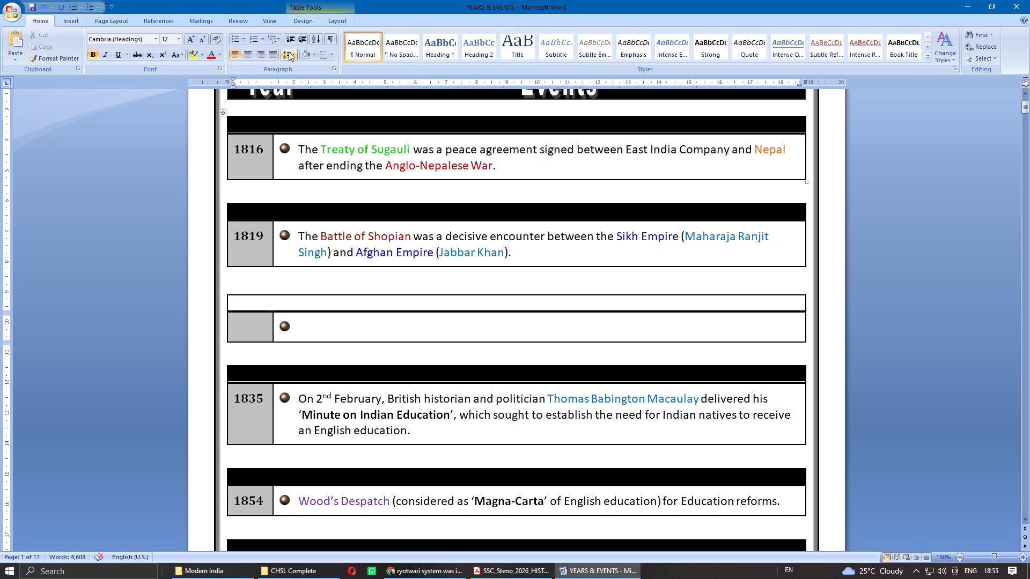
left_click(316, 53)
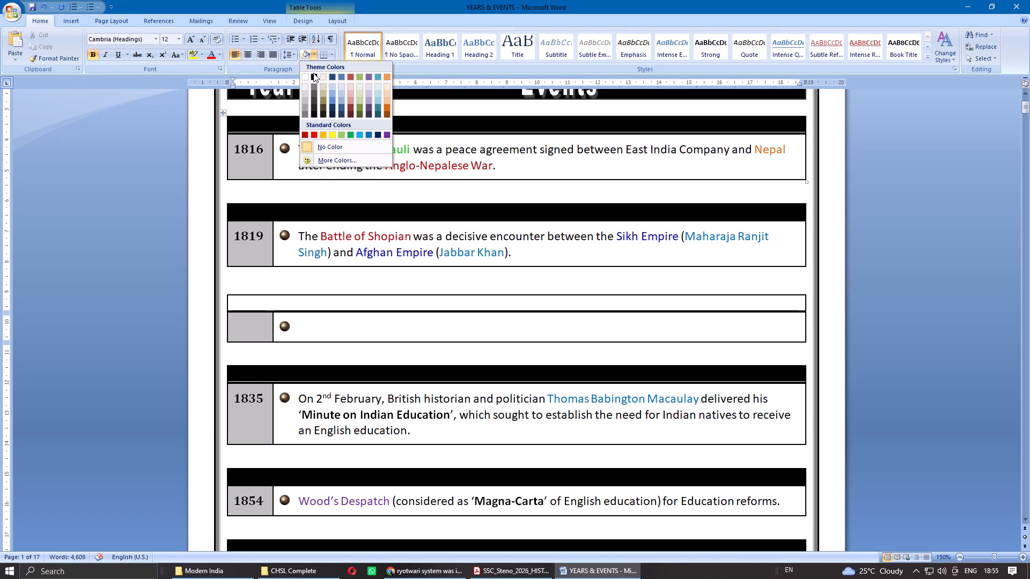
left_click(313, 75)
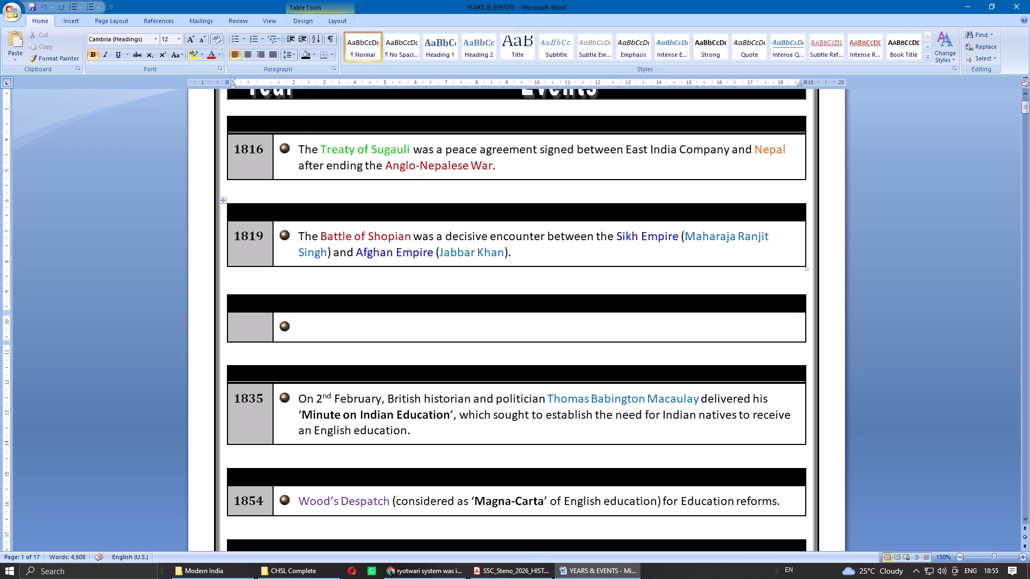
Set the spacing after the blank line between the 1819 entry and the new table to 6 pt.
left_click(311, 189)
left_click(104, 24)
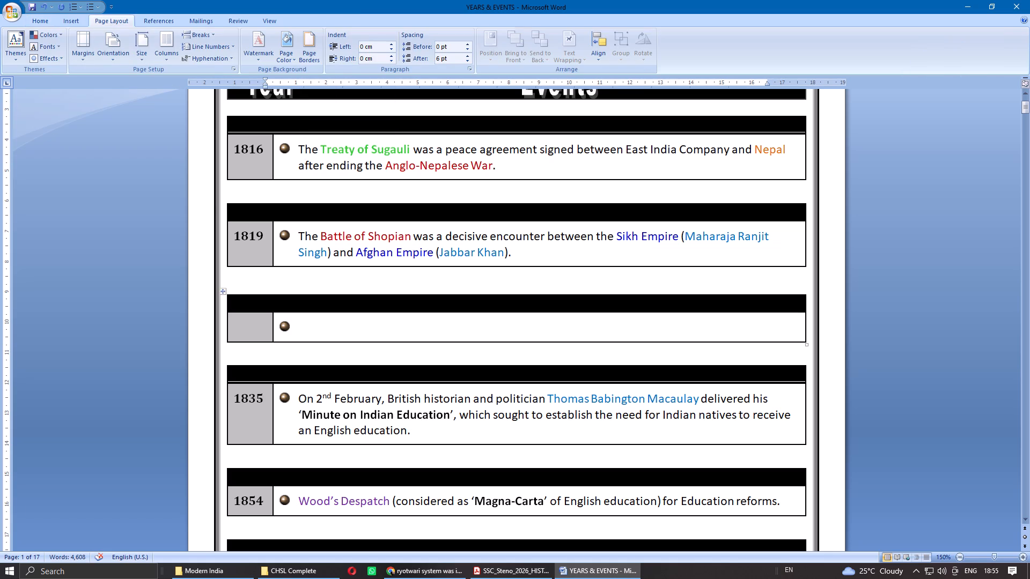
left_click(340, 276)
left_click(465, 61)
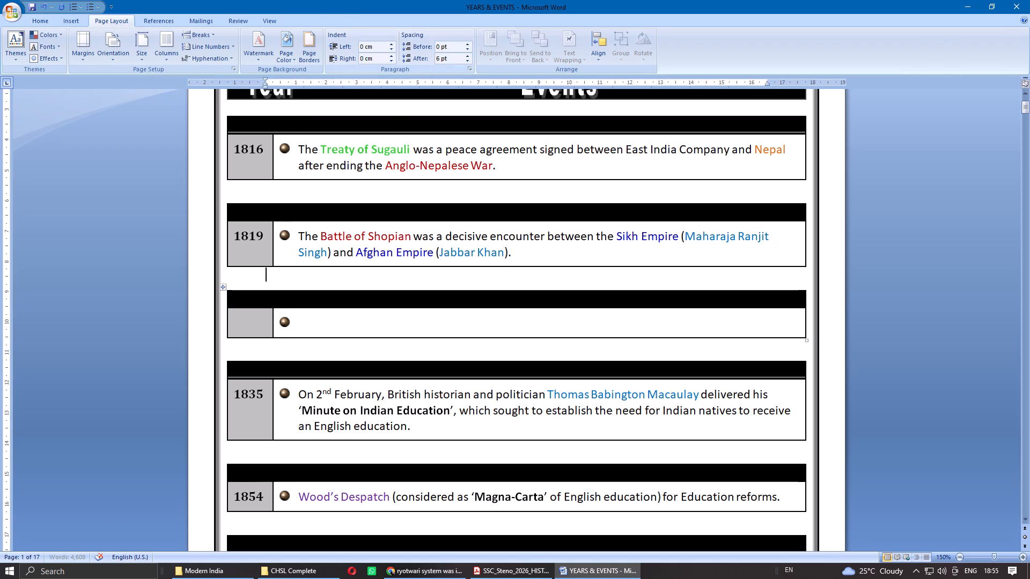
Enter 1820 as the year of the new entry and move to its event cell.
left_click(247, 315)
type("1820")
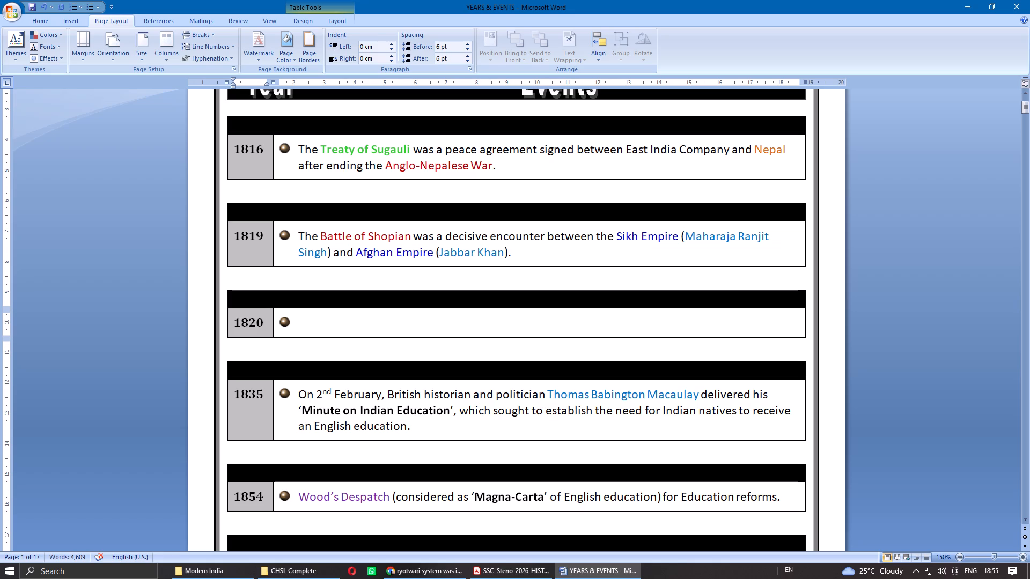
key("Tab")
With the notes window reduced above the search results, write in the 1820 event: "Ryotwari System: It was 1st experimentally introduced by Alexander Read in 1792 in Baramahal".
left_click(992, 0)
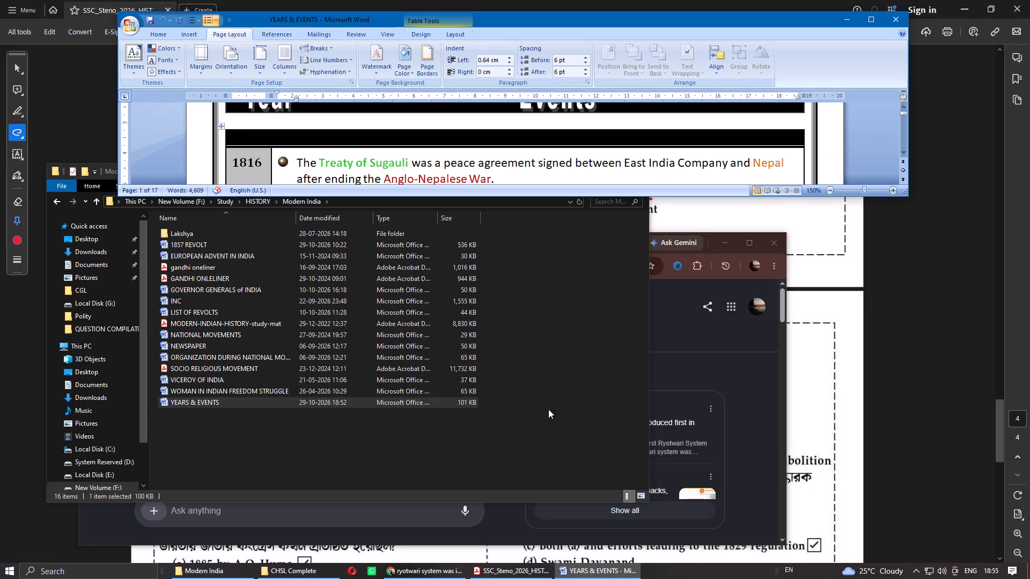
left_click(570, 407)
left_click(591, 173)
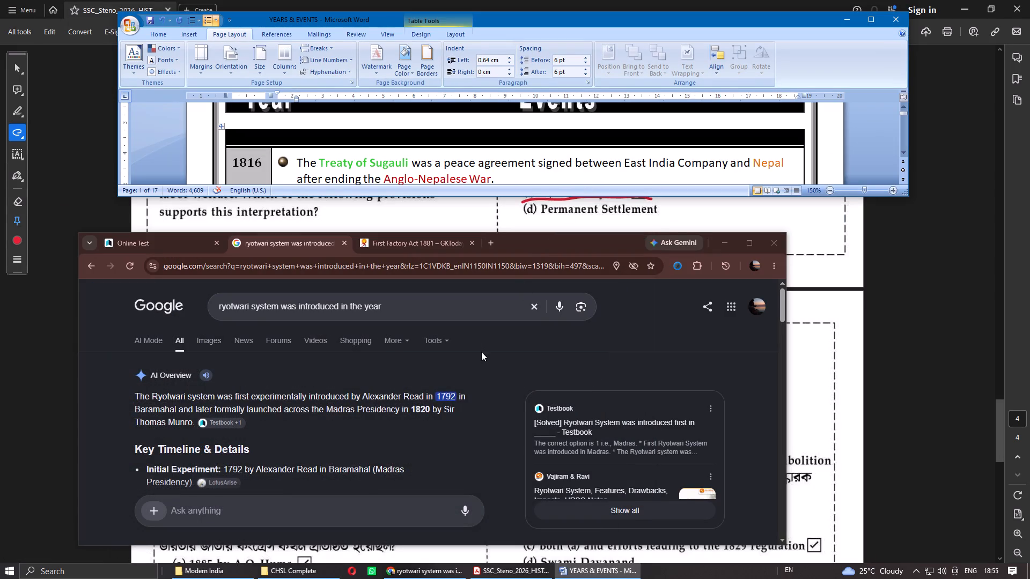
key("shift+r")
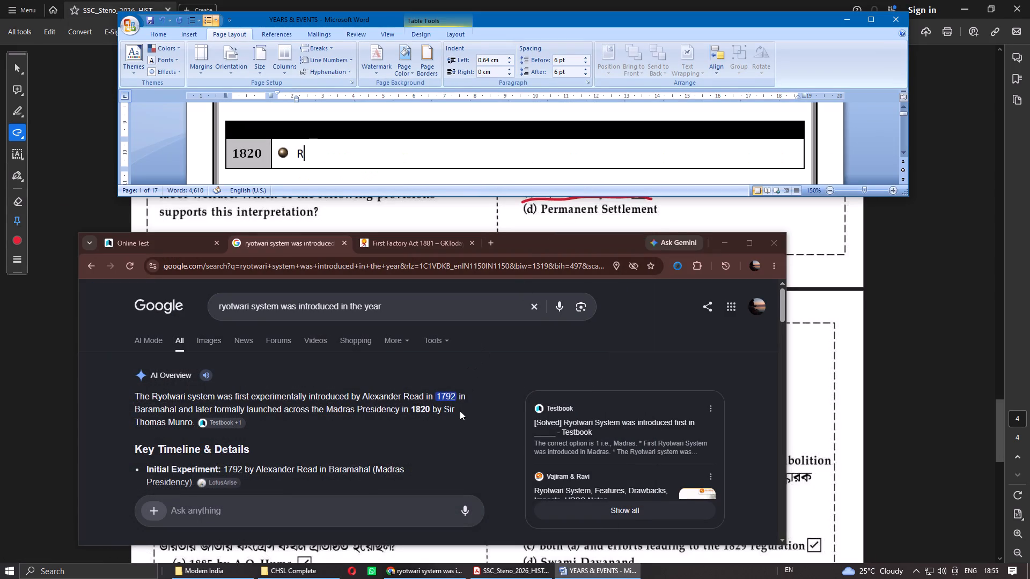
key("y")
type("otwari System:")
key("space")
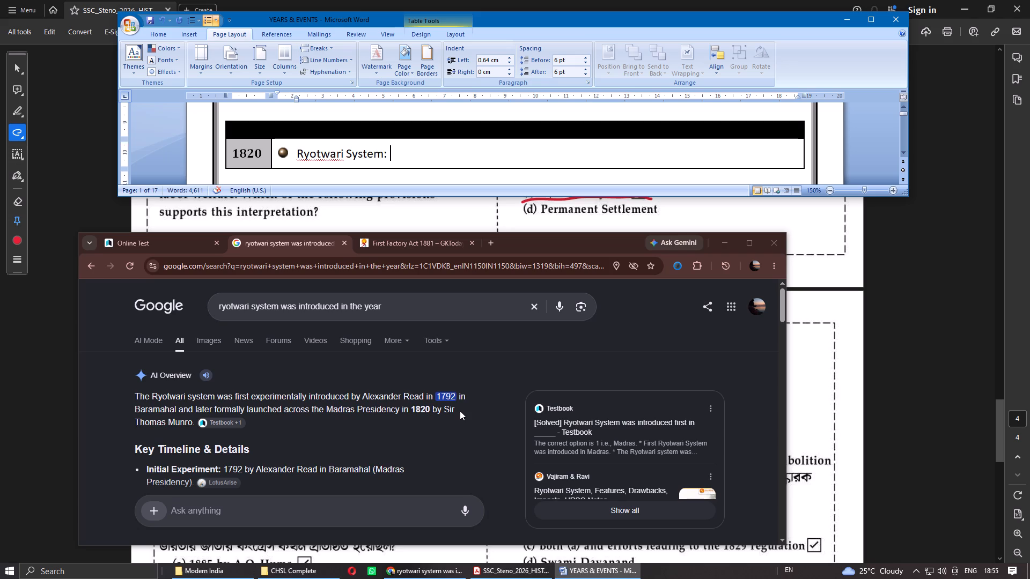
type("It was")
key("space")
type("1st experimentally introduced by")
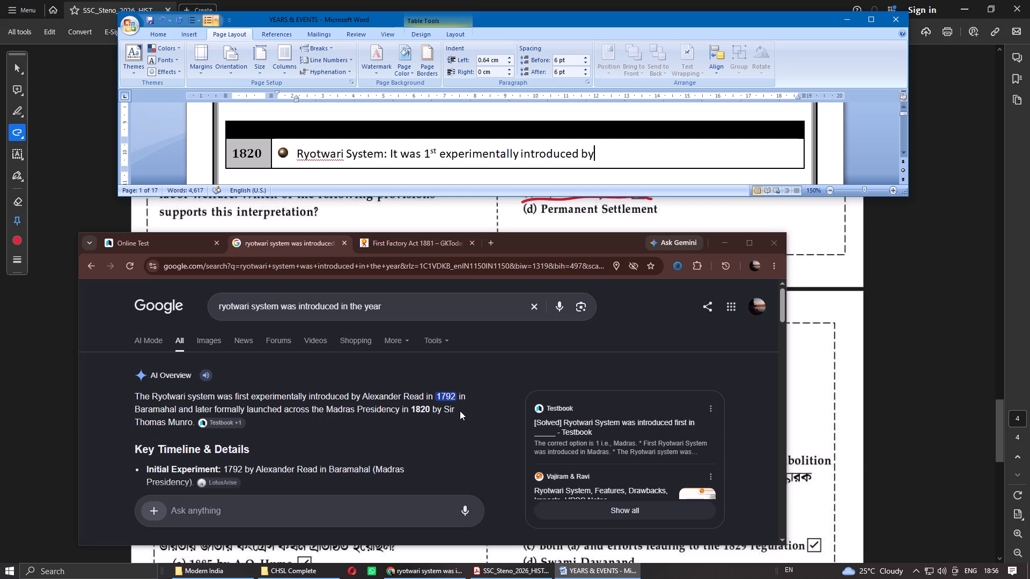
key("space")
type("Alexander Read in 1792")
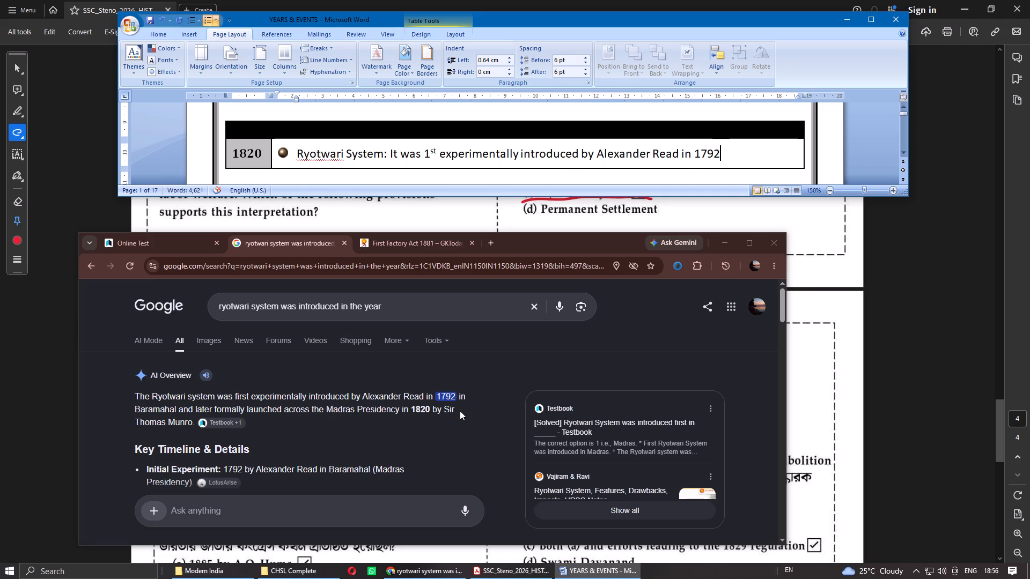
key("space")
type("in Baram")
type("ahal")
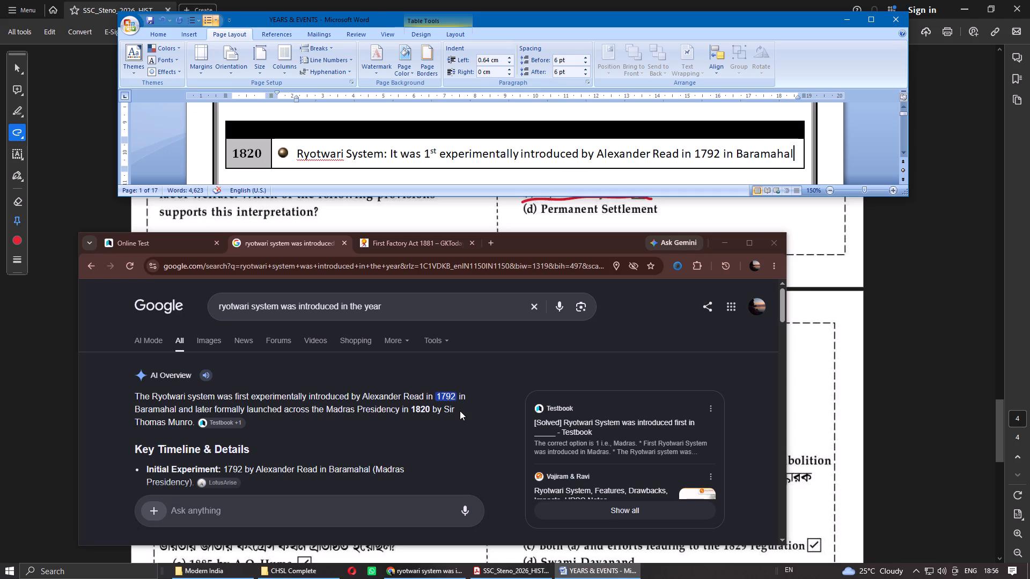
key("space")
Complete the 1820 sentence with "and later formally launched across the Madras Presidency in 1820 by Sir Thomas Munro.".
type("and later formally launched across the Madras Presidency in")
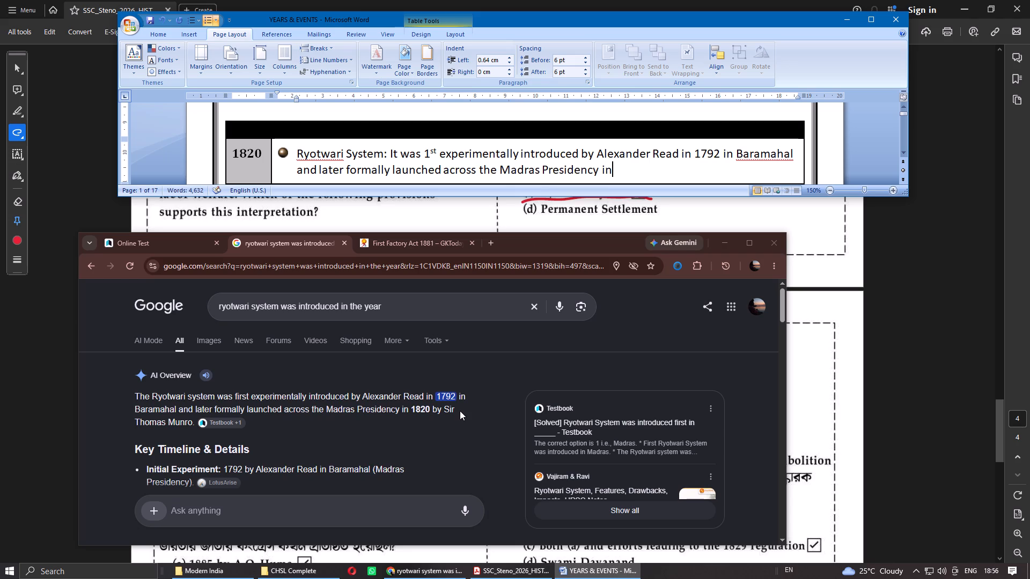
key("space")
type("1820 by")
key("space")
type("Sir Thomas Munro.")
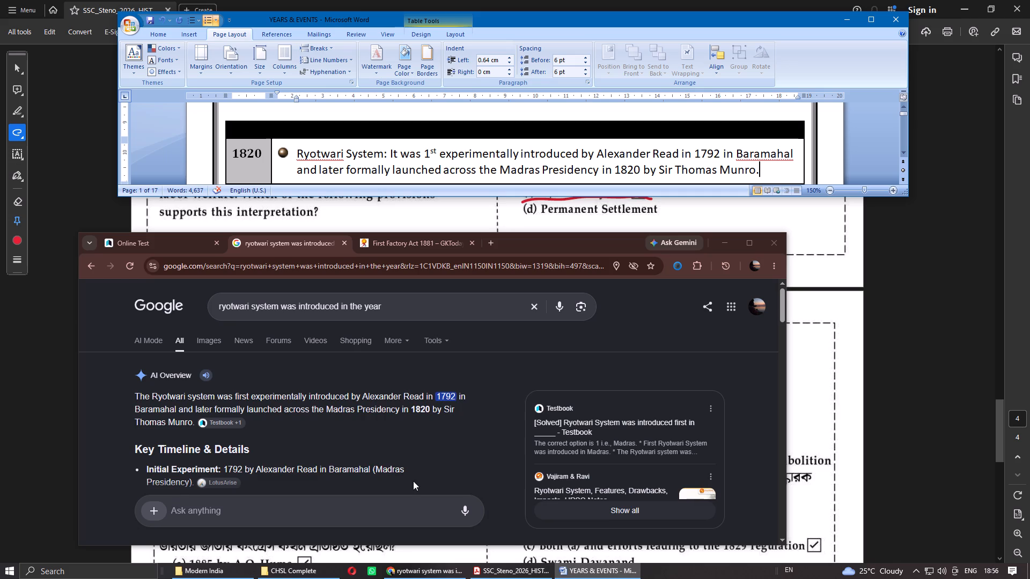
Look through the Ryotwari search results, open the Wikipedia Ryotwari article in a new tab, and close the First Factory Act tab.
scroll(413, 455, "down", 1)
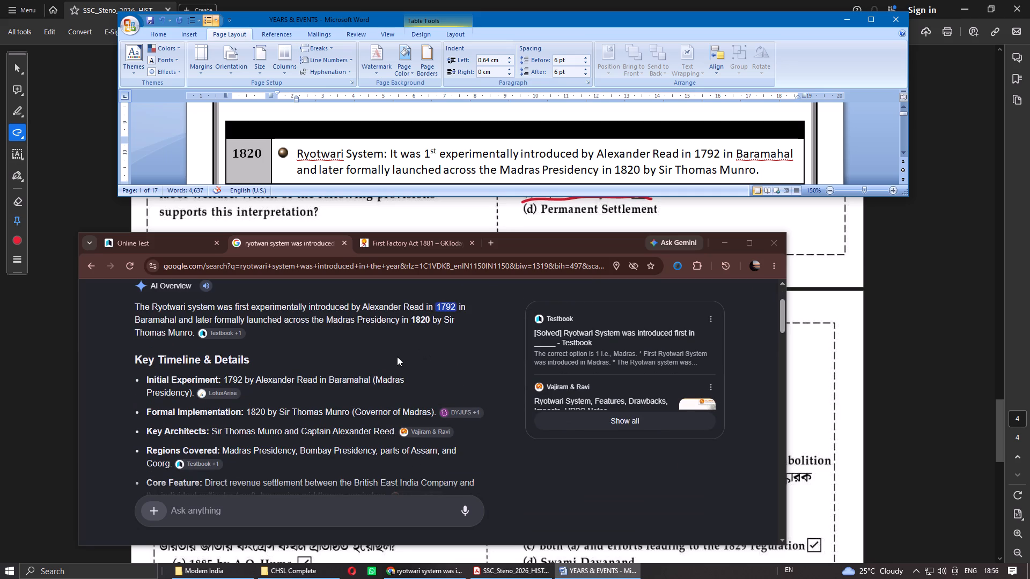
scroll(396, 357, "down", 1)
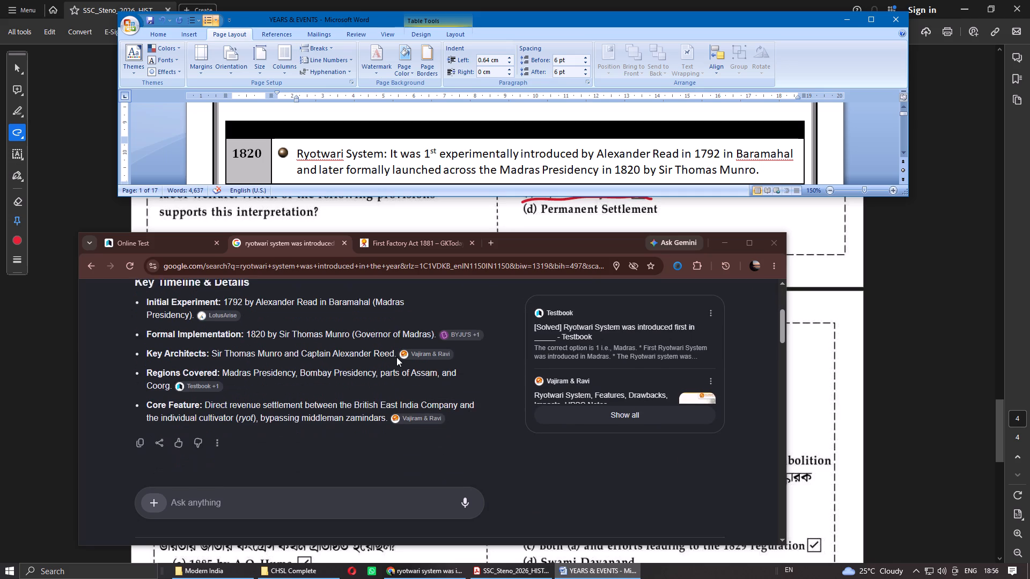
scroll(369, 362, "down", 1)
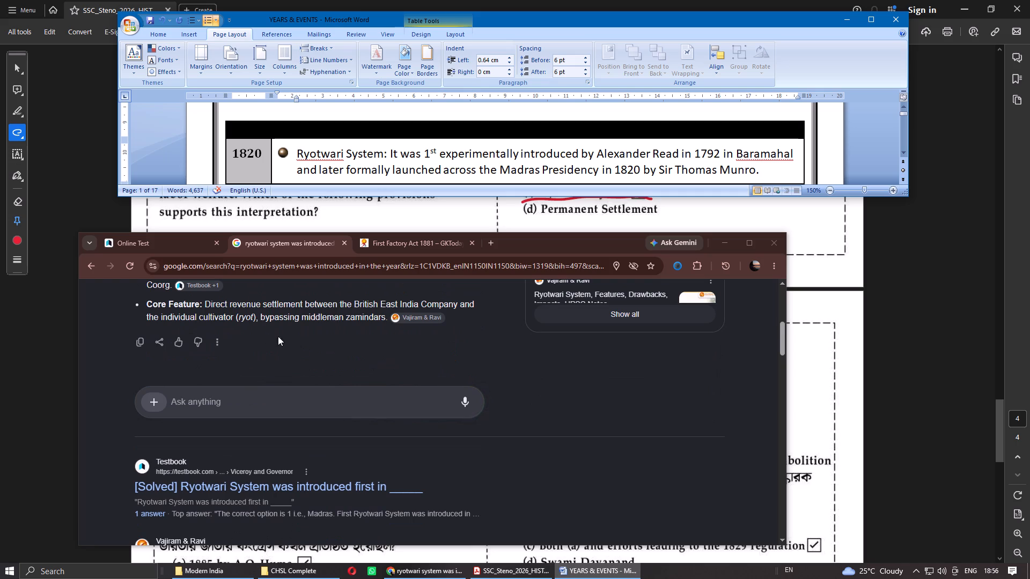
scroll(310, 353, "up", 1)
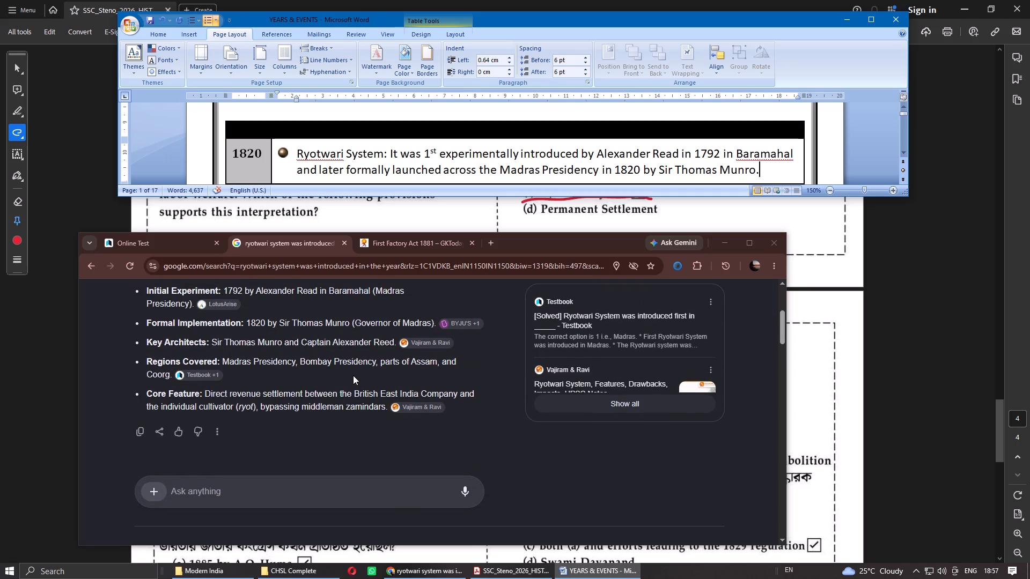
scroll(418, 409, "down", 2)
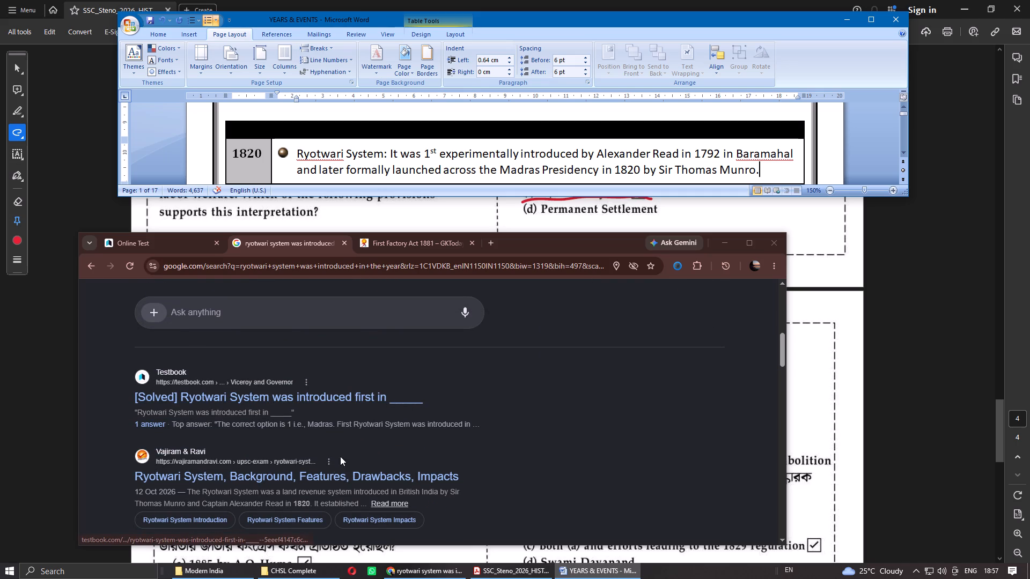
scroll(330, 473, "down", 4)
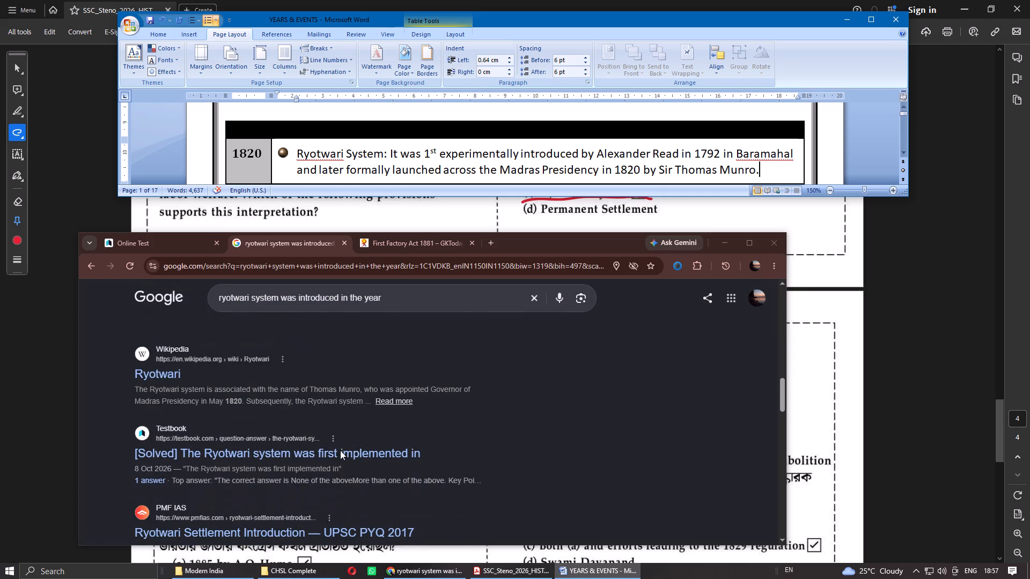
right_click(165, 377)
left_click(198, 389)
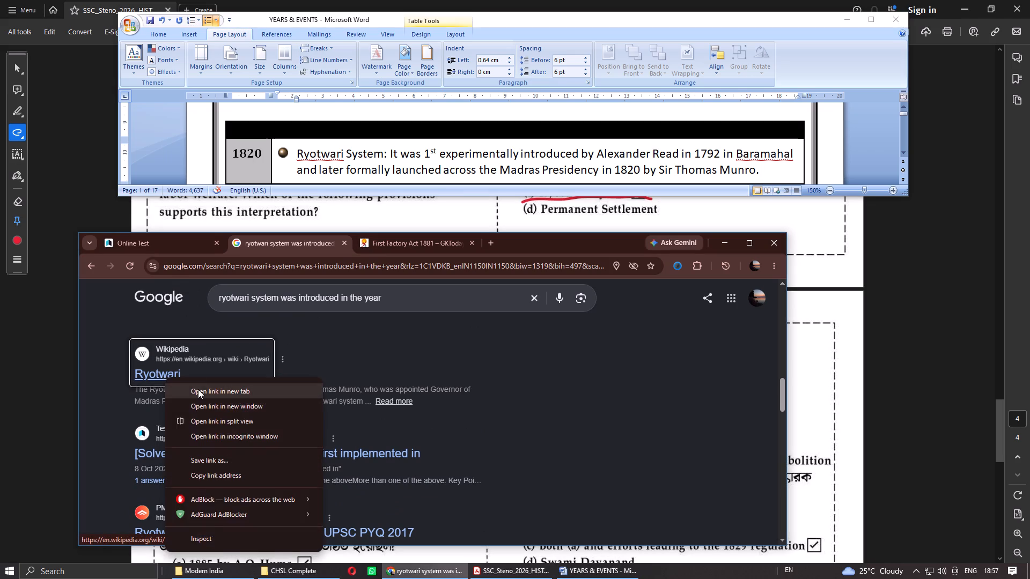
left_click(462, 245)
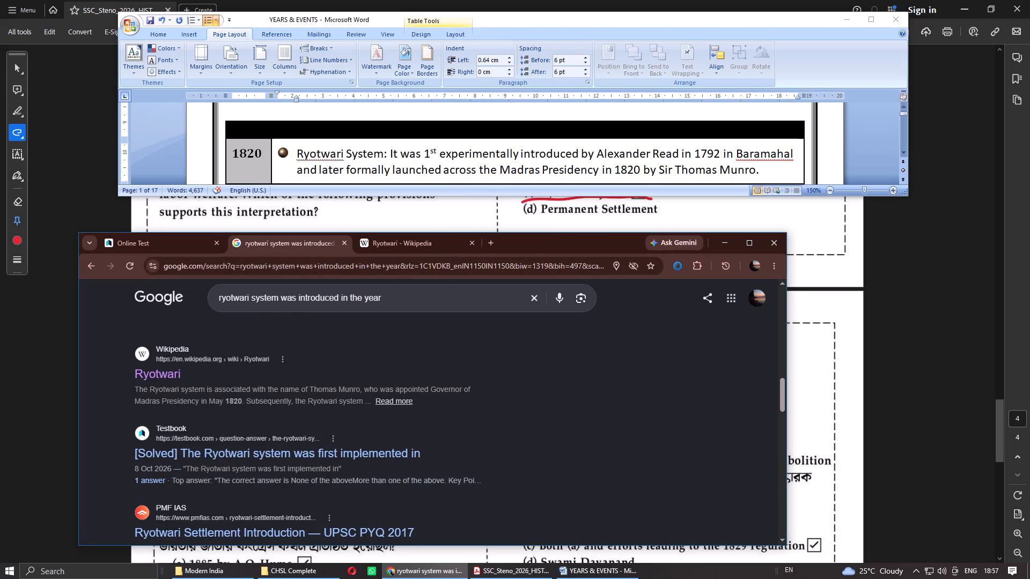
Open the Vajiram & Ravi result on the Ryotwari System's background, features, drawbacks and impacts in a new tab.
scroll(266, 398, "up", 1)
scroll(219, 427, "up", 3)
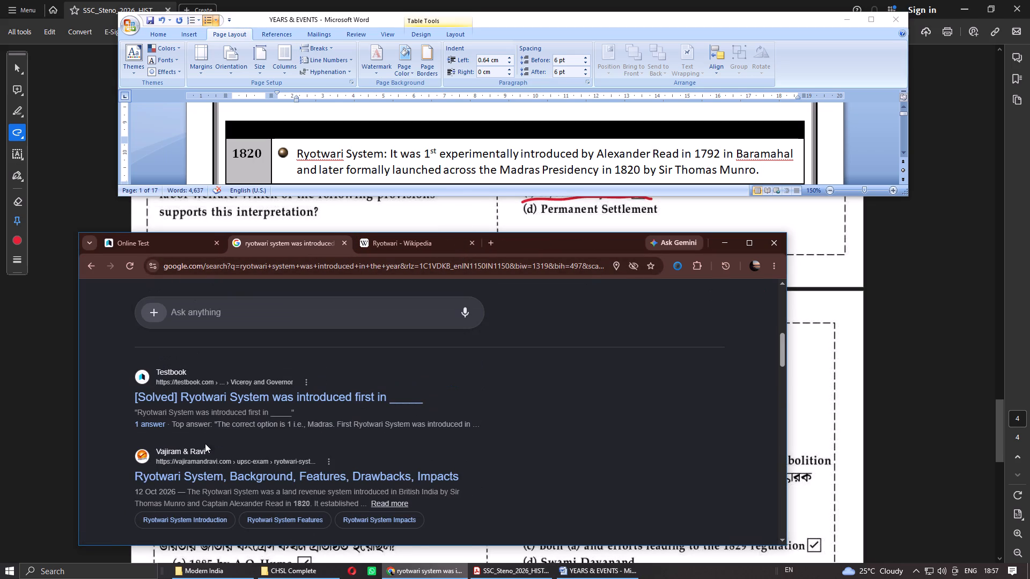
right_click(208, 465)
left_click(260, 301)
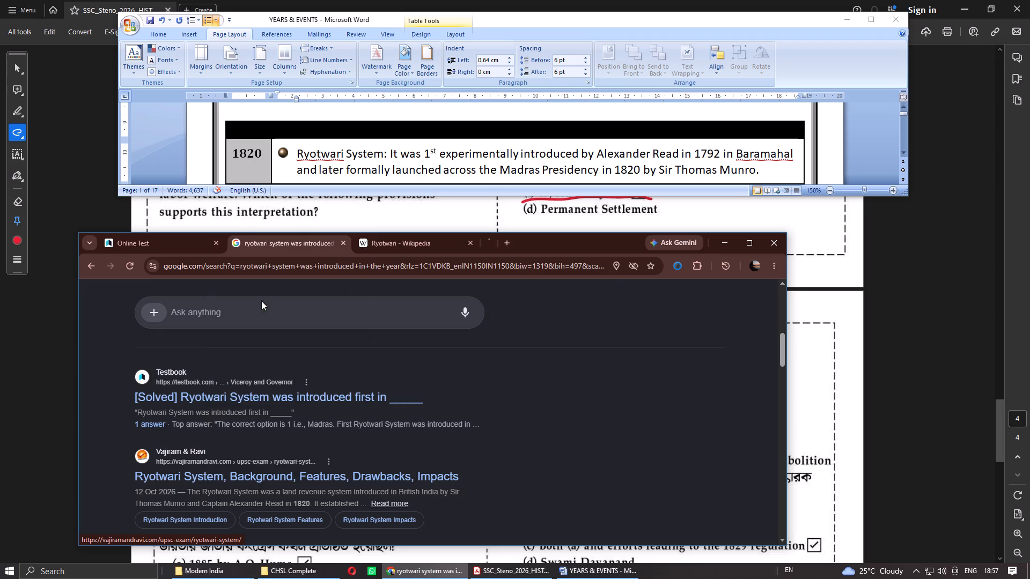
Read the introduction and Description section of the Wikipedia Ryotwari article.
left_click(388, 247)
scroll(416, 380, "down", 1)
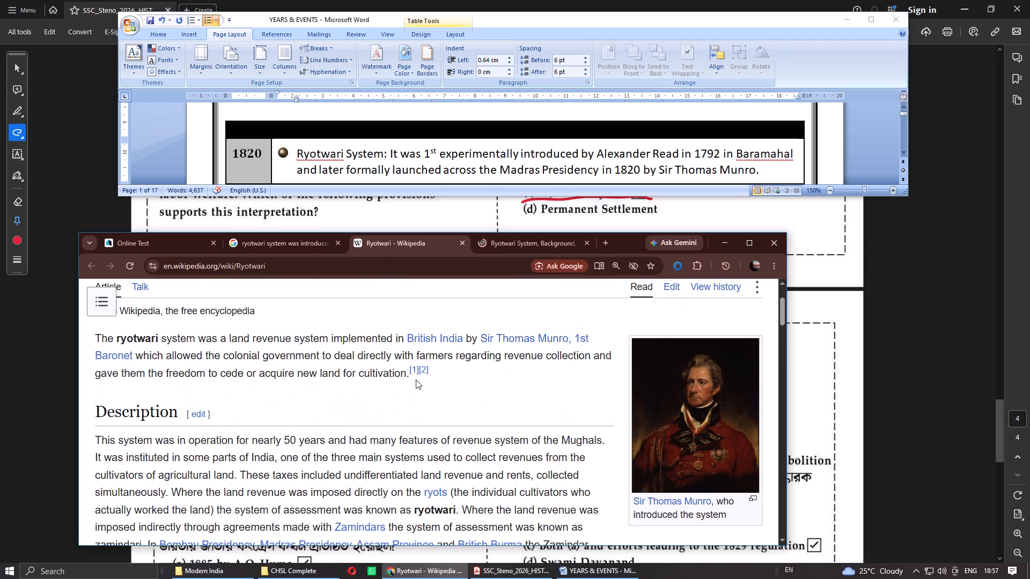
scroll(416, 380, "down", 1)
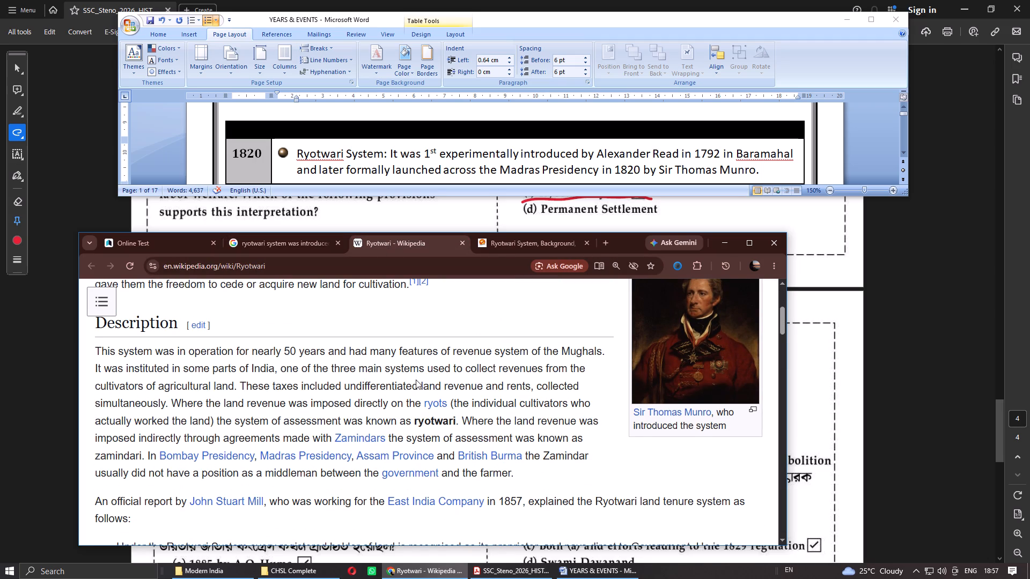
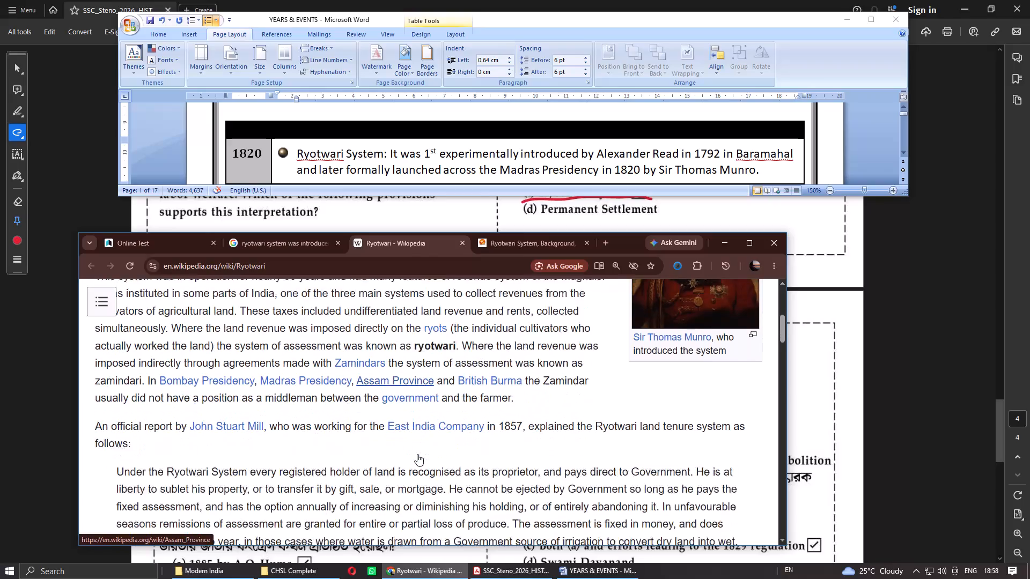
Read the John Stuart Mill report and History section of the Wikipedia Ryotwari article.
scroll(404, 452, "down", 1)
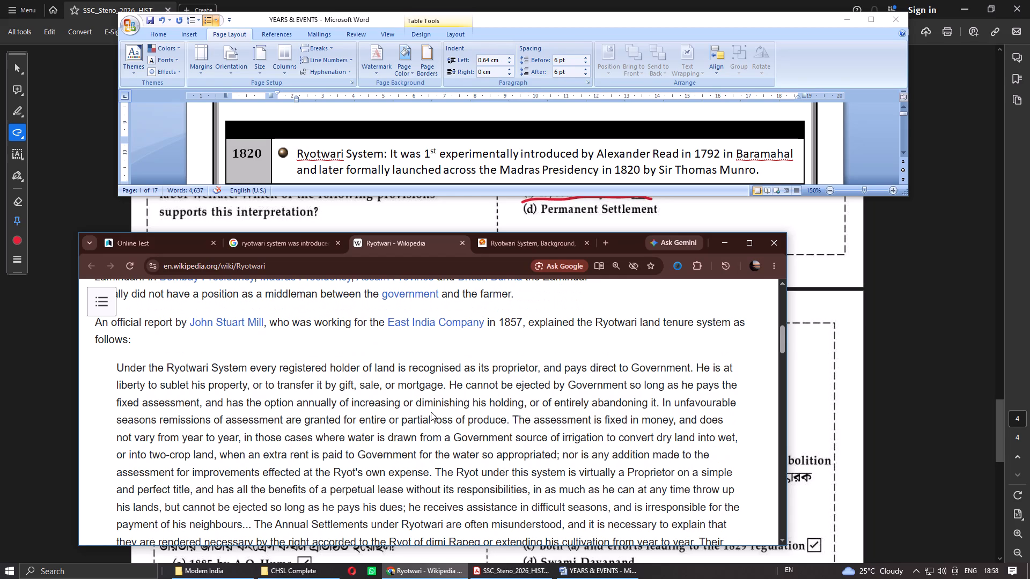
scroll(435, 417, "down", 3)
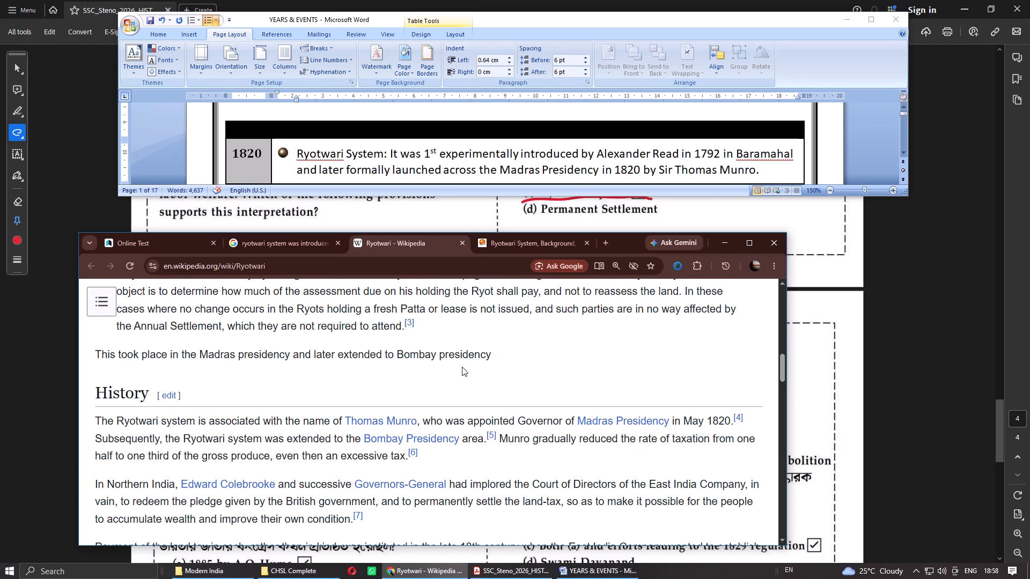
scroll(462, 369, "up", 5)
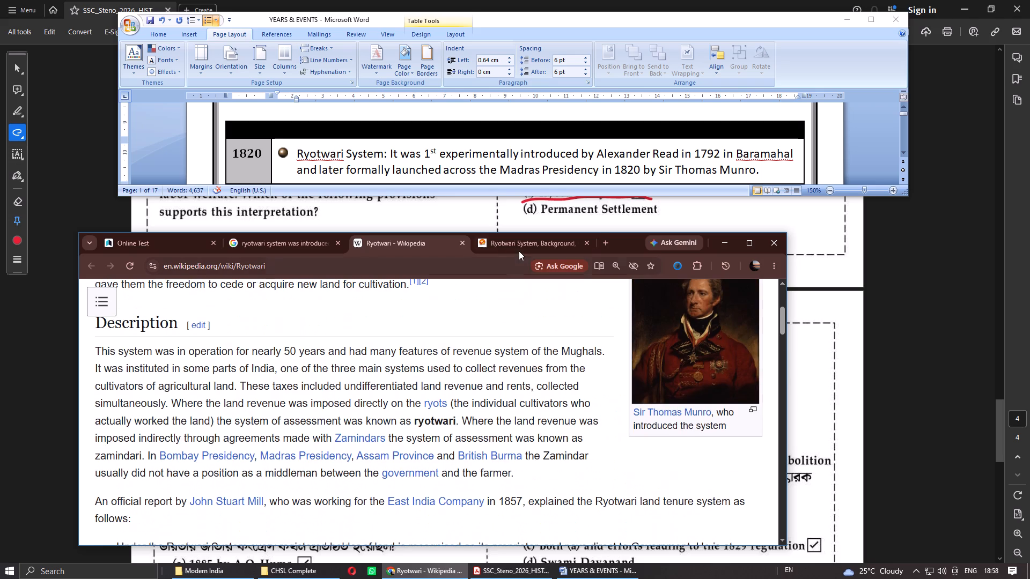
Read the background, introduction, spread and improvement sections of the Vajiram & Ravi Ryotwari System article, and close its tab.
left_click(519, 247)
scroll(210, 372, "down", 2)
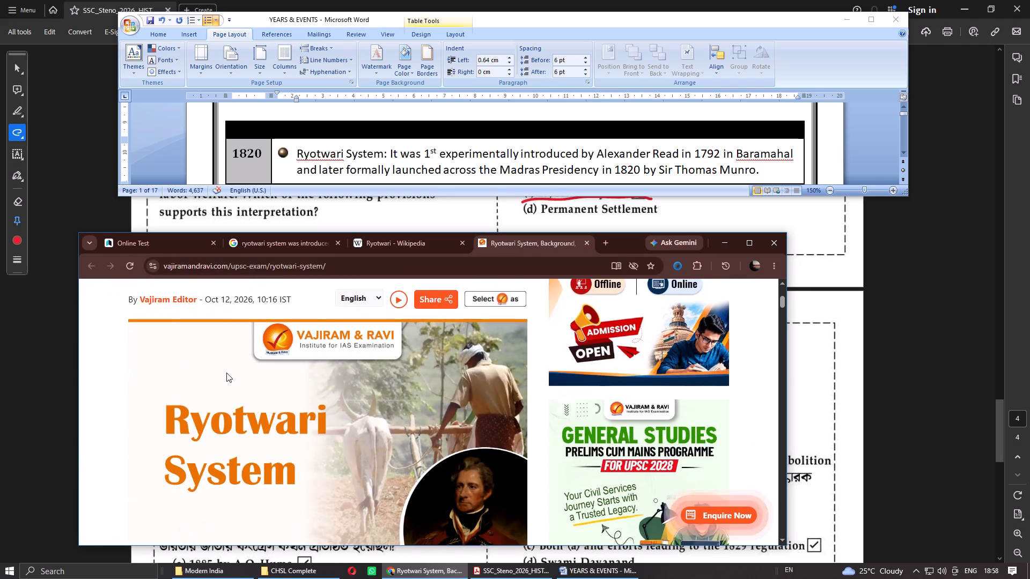
scroll(229, 375, "down", 3)
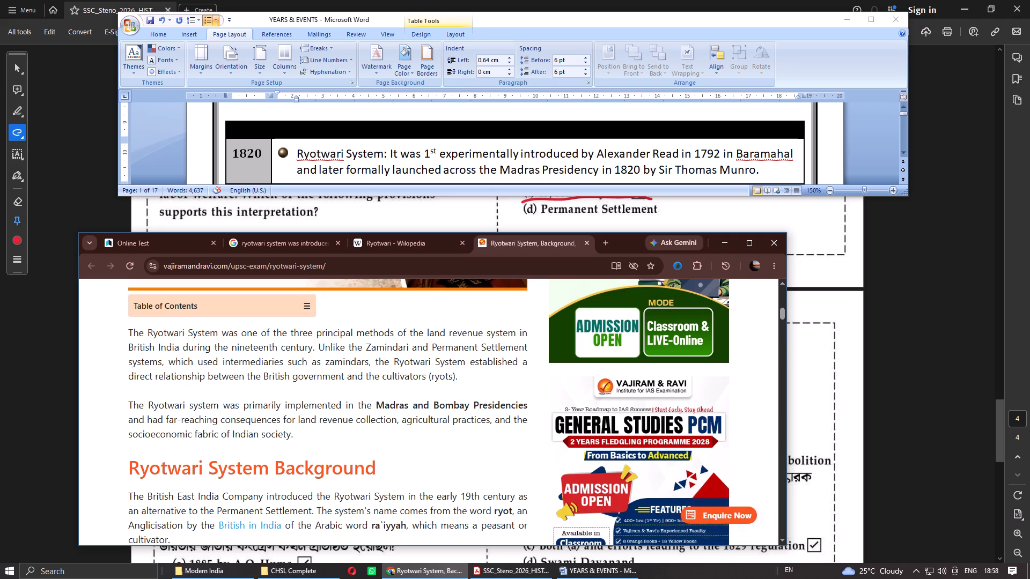
scroll(424, 440, "down", 1)
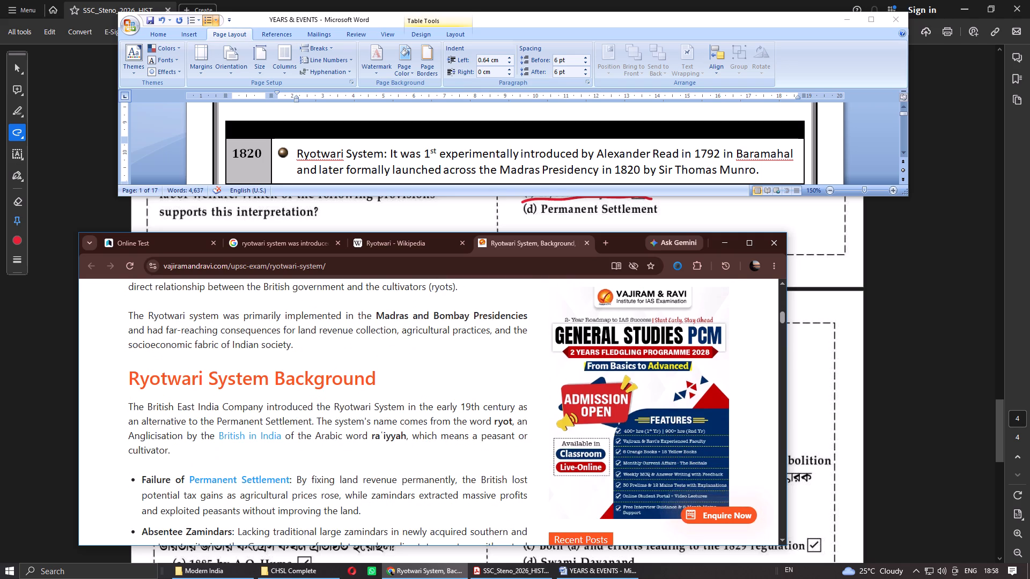
scroll(422, 434, "down", 1)
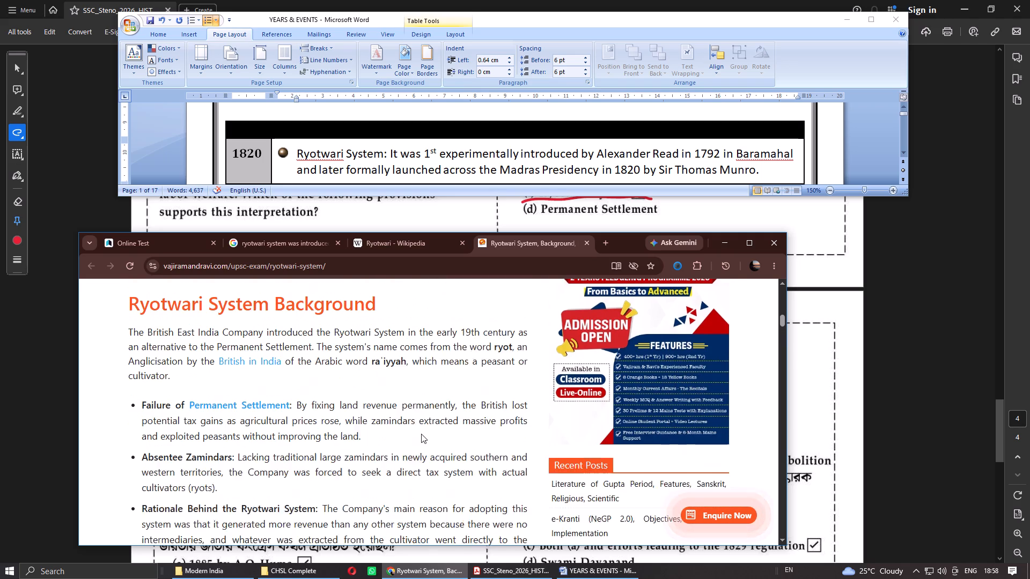
scroll(421, 434, "down", 2)
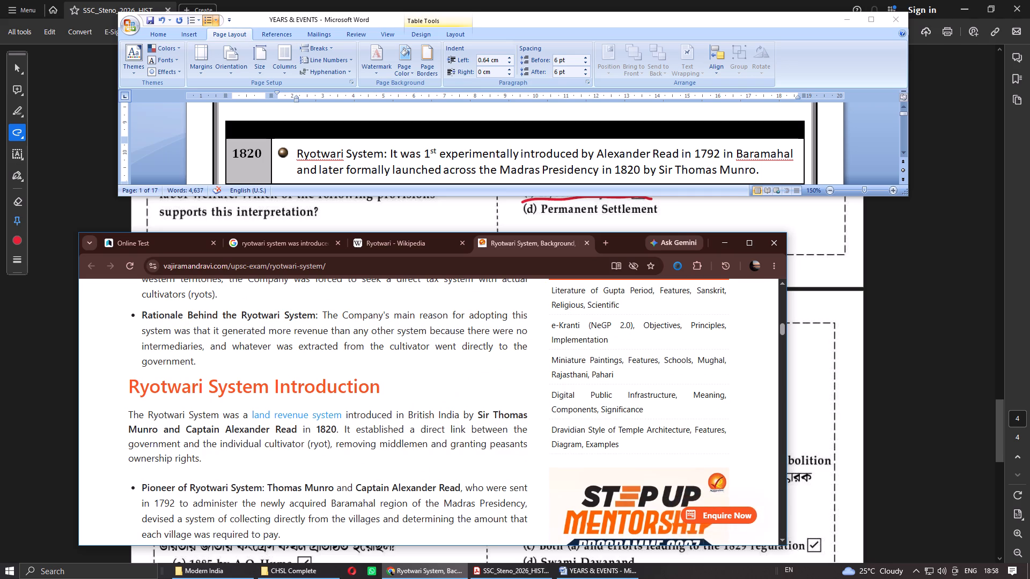
scroll(394, 434, "down", 1)
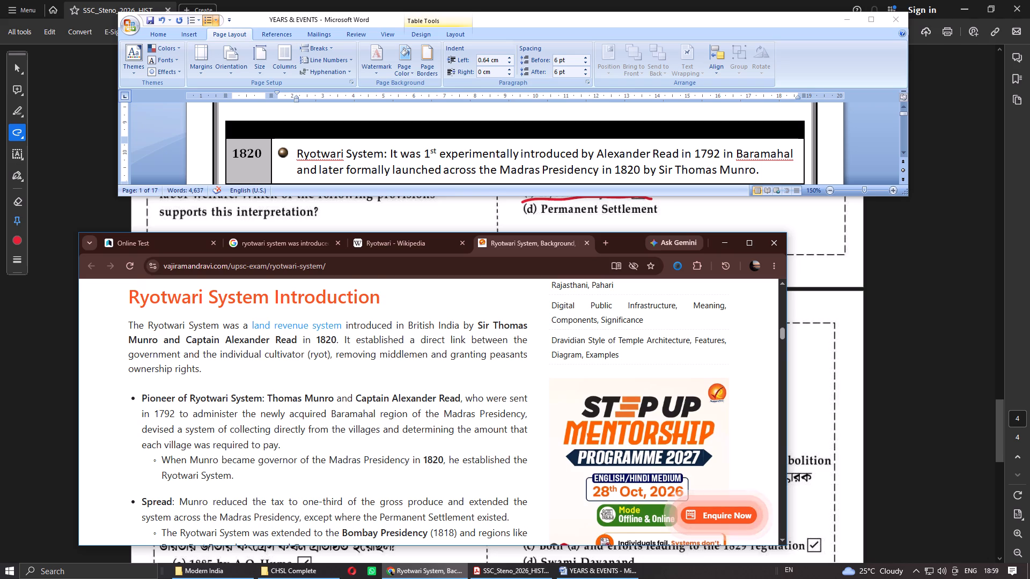
scroll(420, 461, "down", 1)
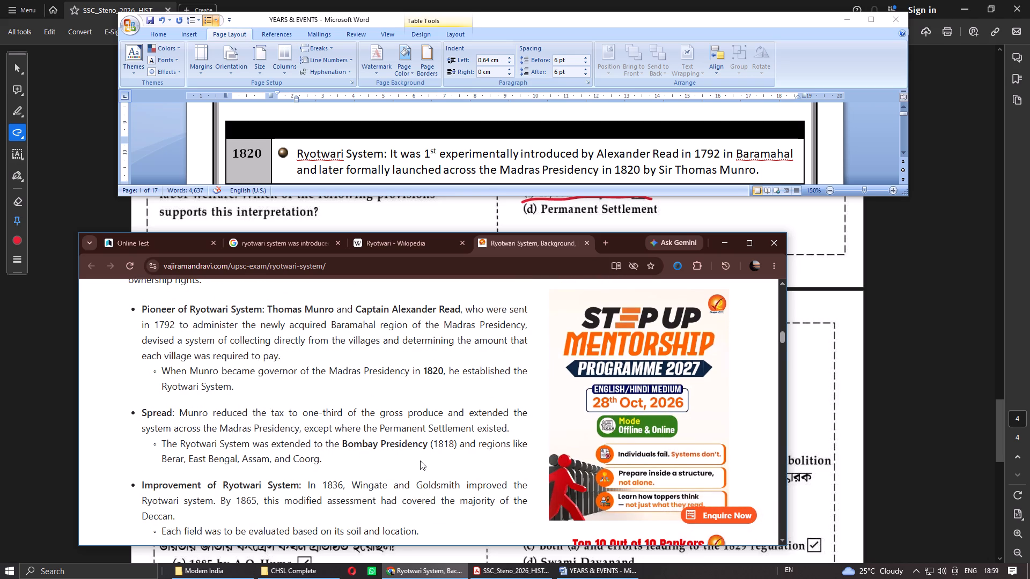
scroll(420, 461, "down", 1)
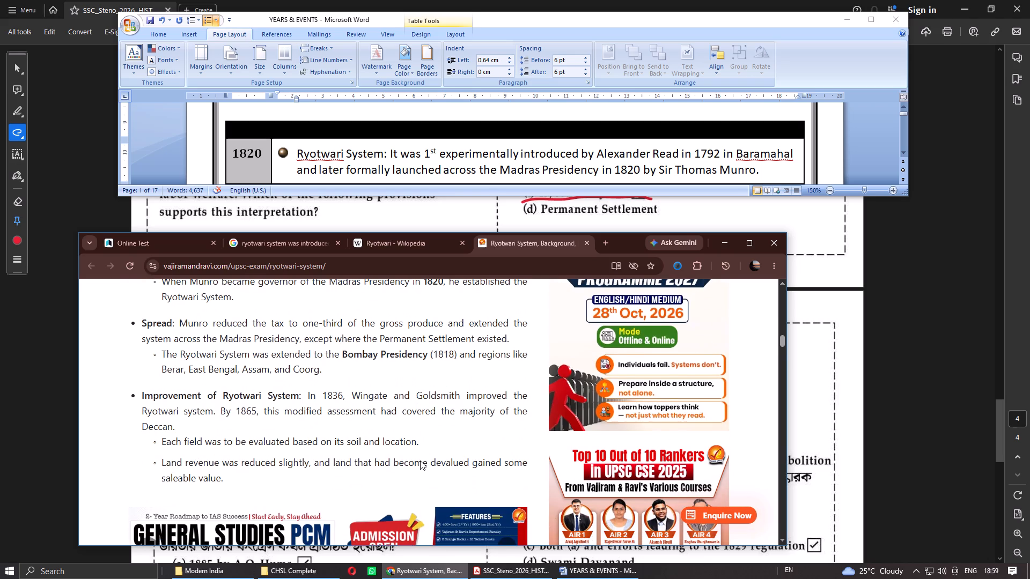
scroll(415, 451, "up", 9)
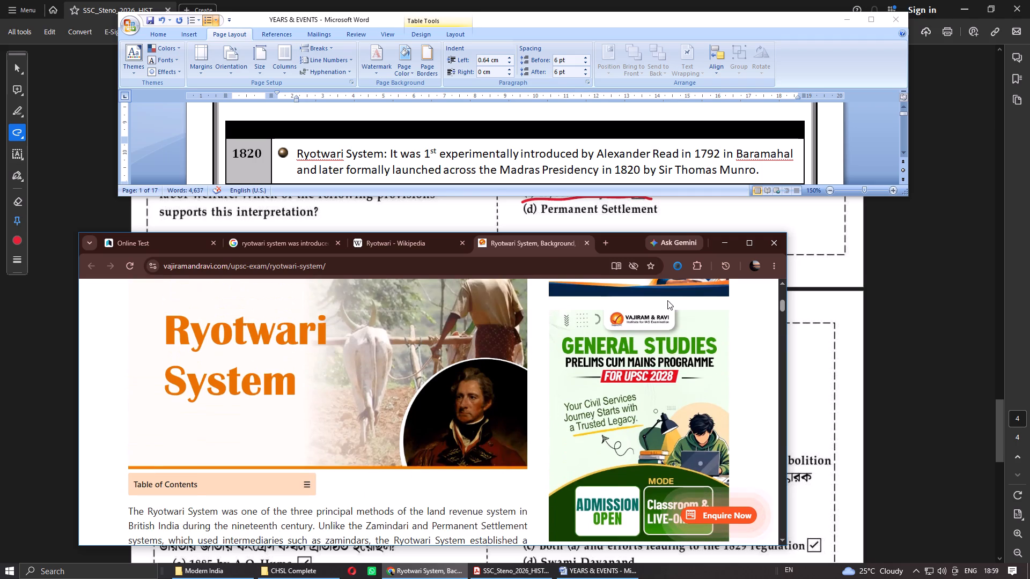
left_click(581, 241)
left_click(585, 240)
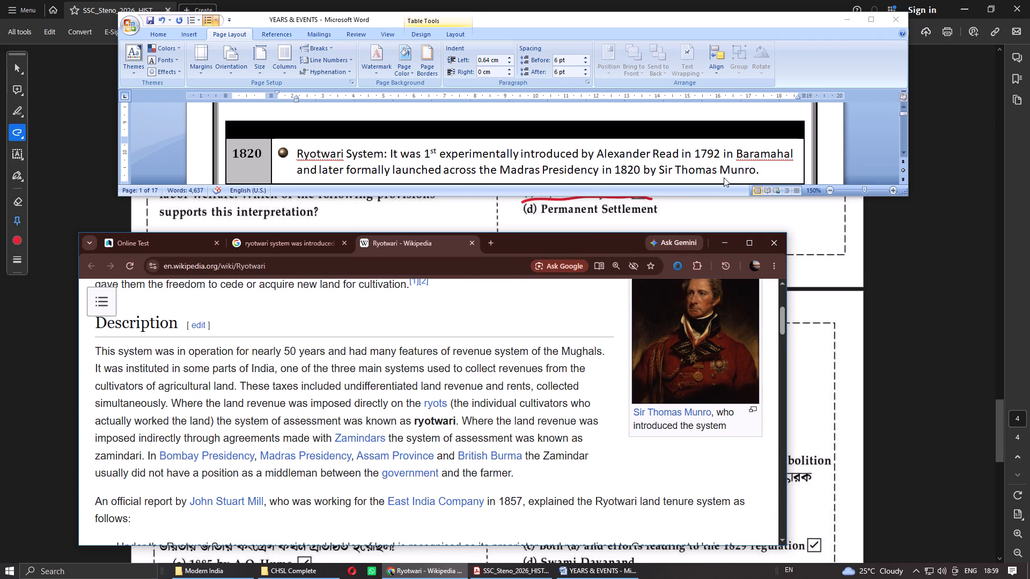
In the YEARS & EVENTS notes, split the 1820 text after "Ryotwari System:" and make the remaining sentence a solid round sub-bullet.
left_click(390, 153)
left_click(391, 153)
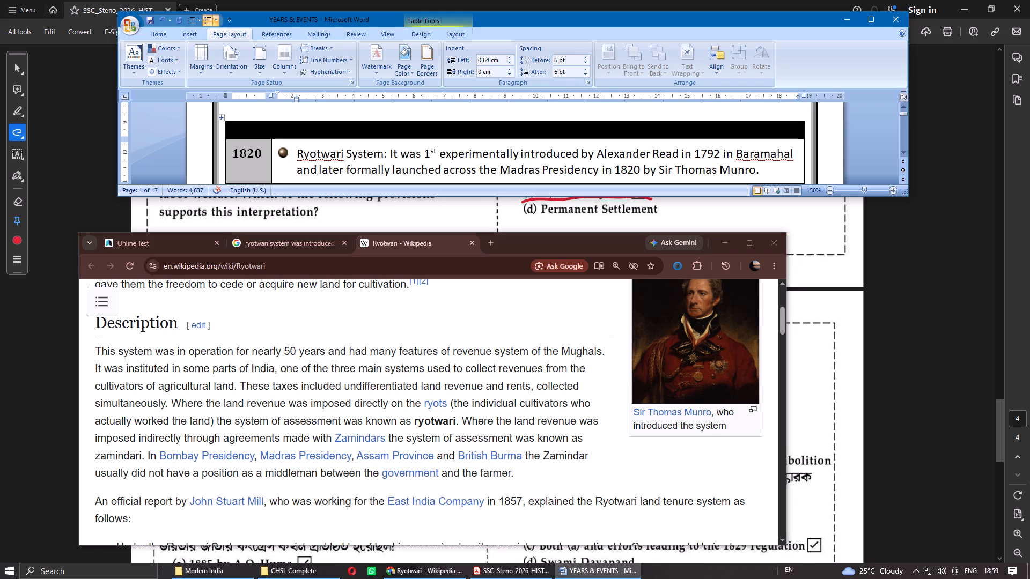
key("BackSpace")
key("Return")
key("BackSpace")
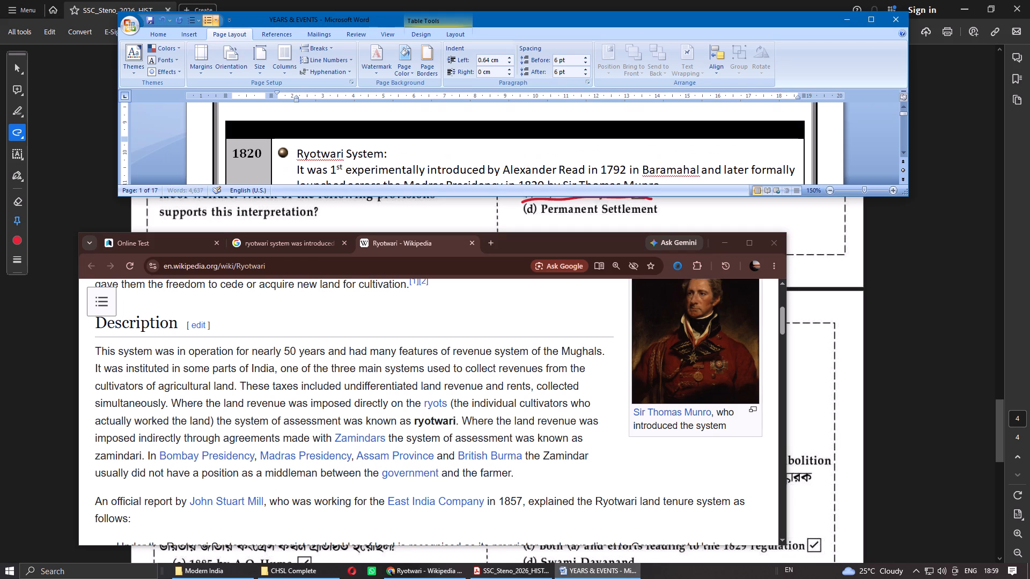
left_click(161, 37)
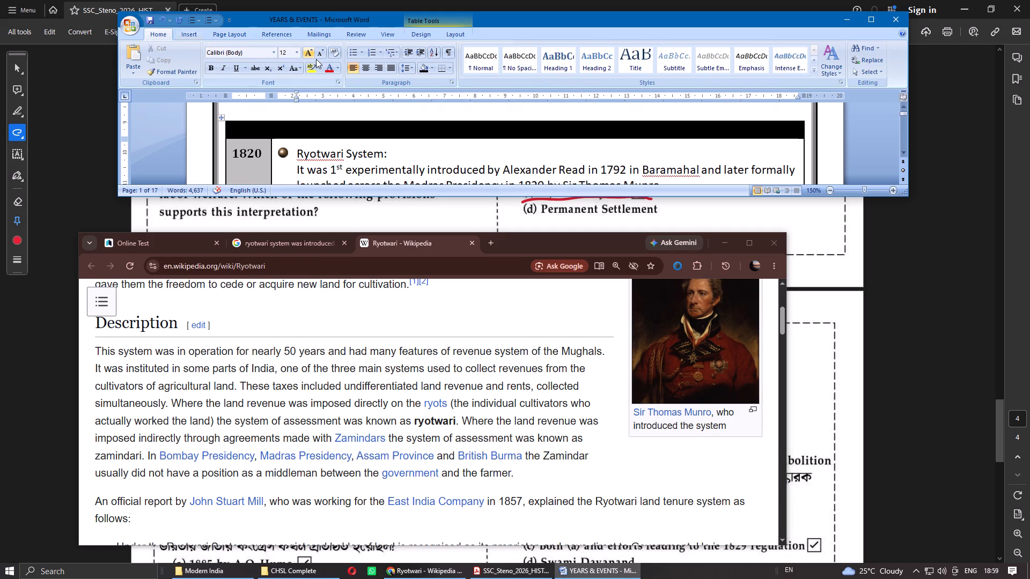
left_click(361, 53)
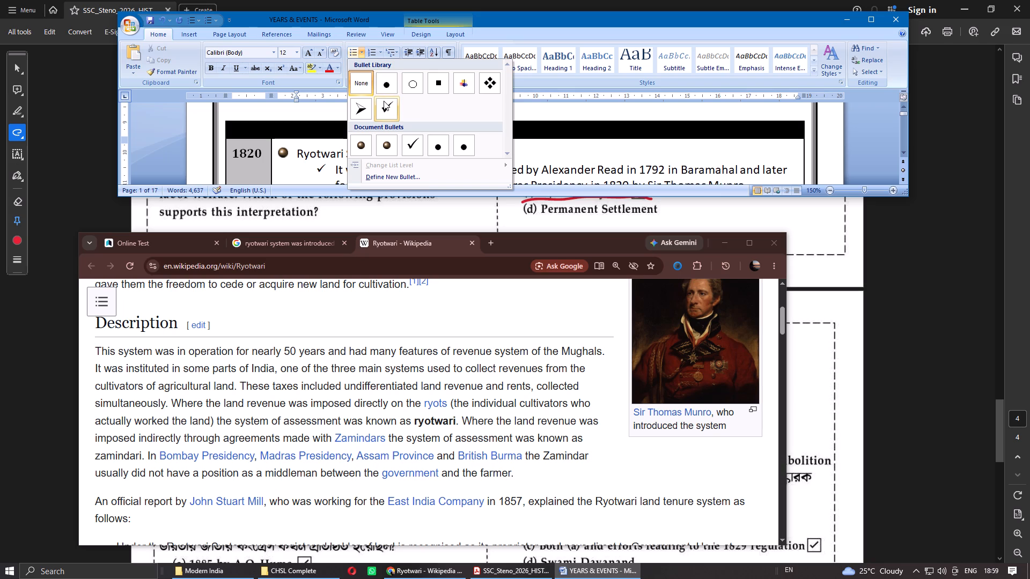
left_click(387, 88)
Add a second 1820 sub-bullet: "The system was in operation for 50 years and had many features revenue system of the Mughals.".
scroll(501, 138, "down", 1)
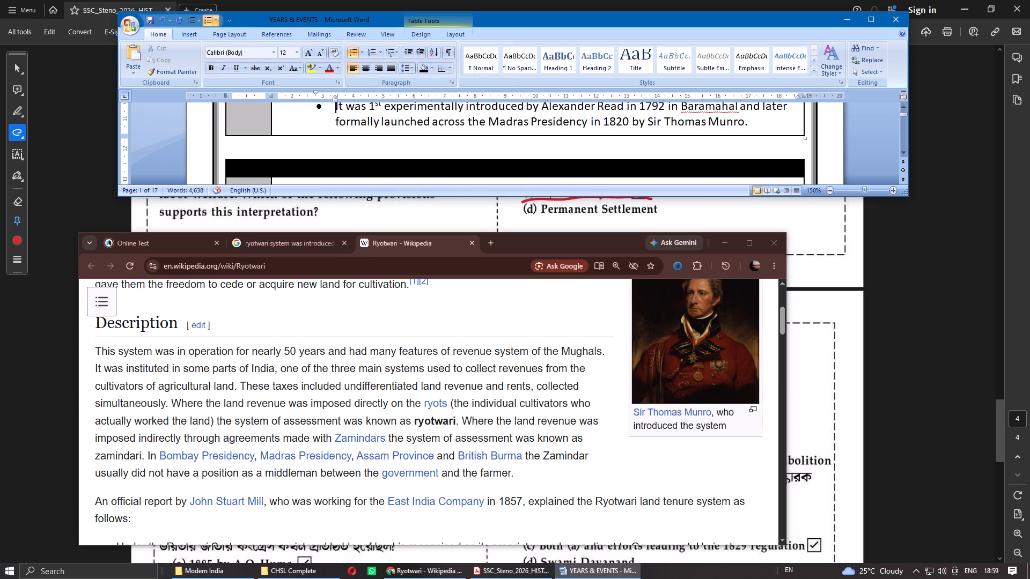
left_click(751, 122)
key("Return")
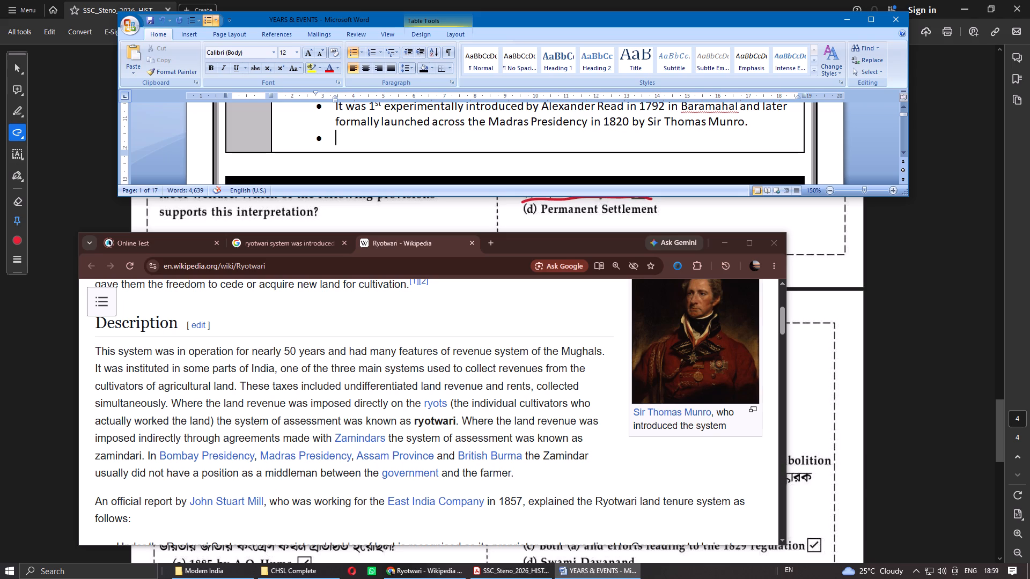
type("The system was in operation for")
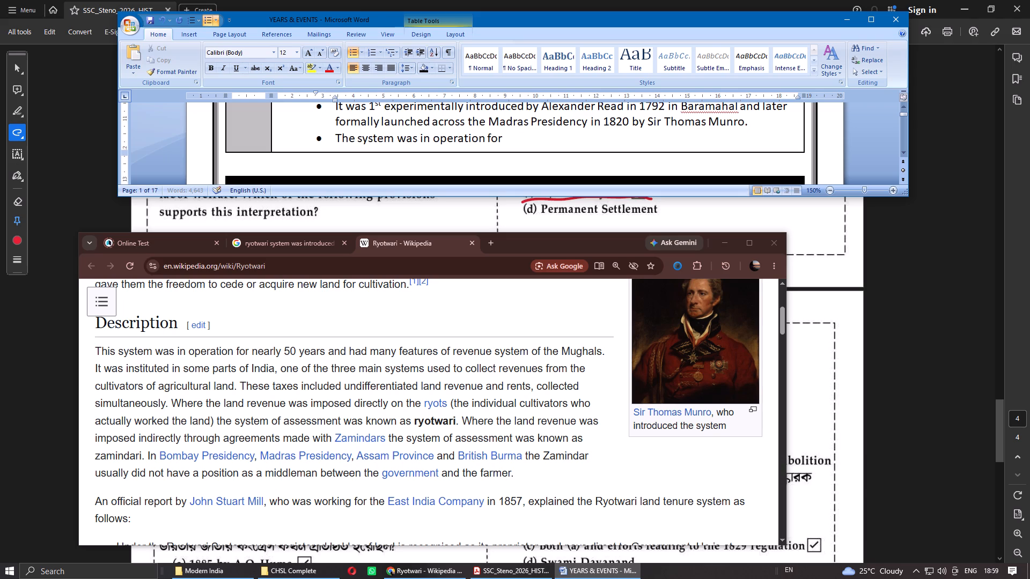
key("space")
type("50 years and had many features")
key("space")
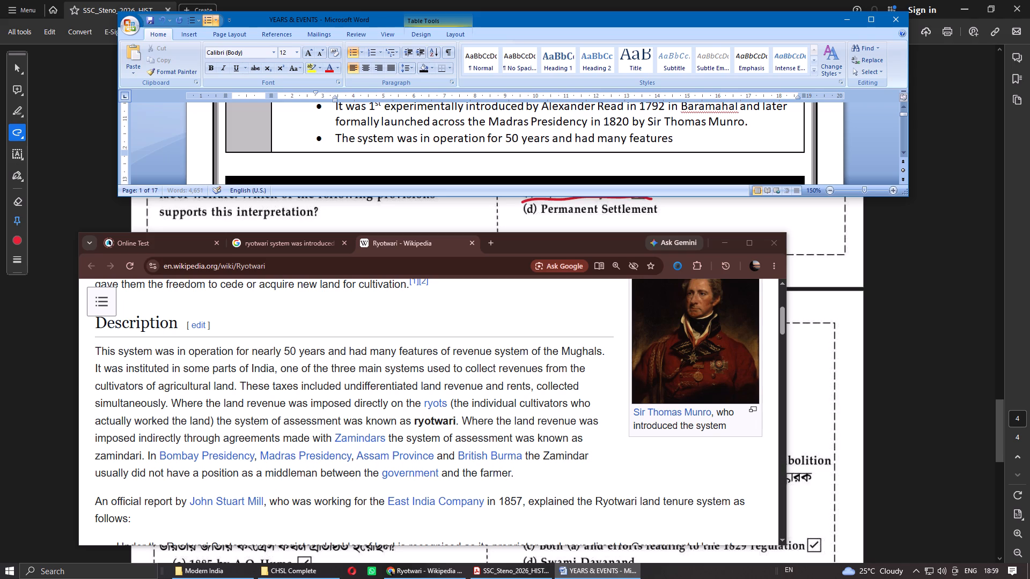
type("revenue system of the Mughals")
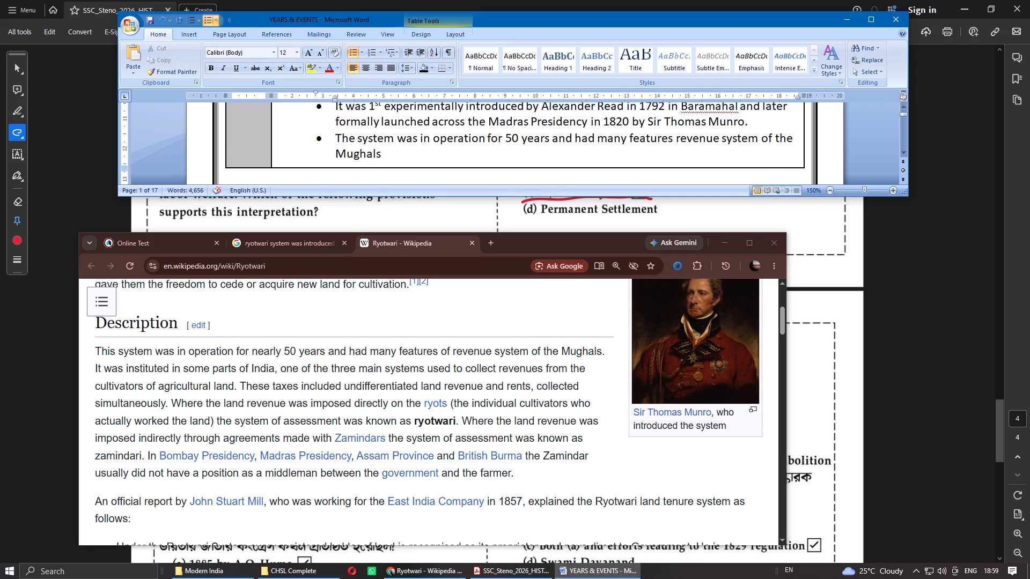
key("period")
key("Return")
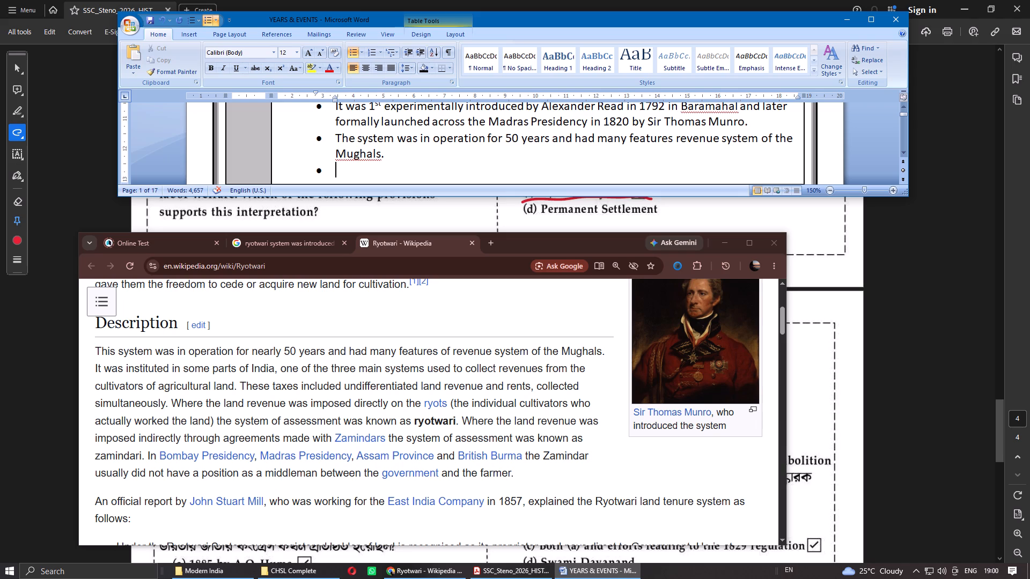
Reopen the Vajiram & Ravi Ryotwari article from the search results in a new tab and review its background and introduction sections.
left_click(724, 244)
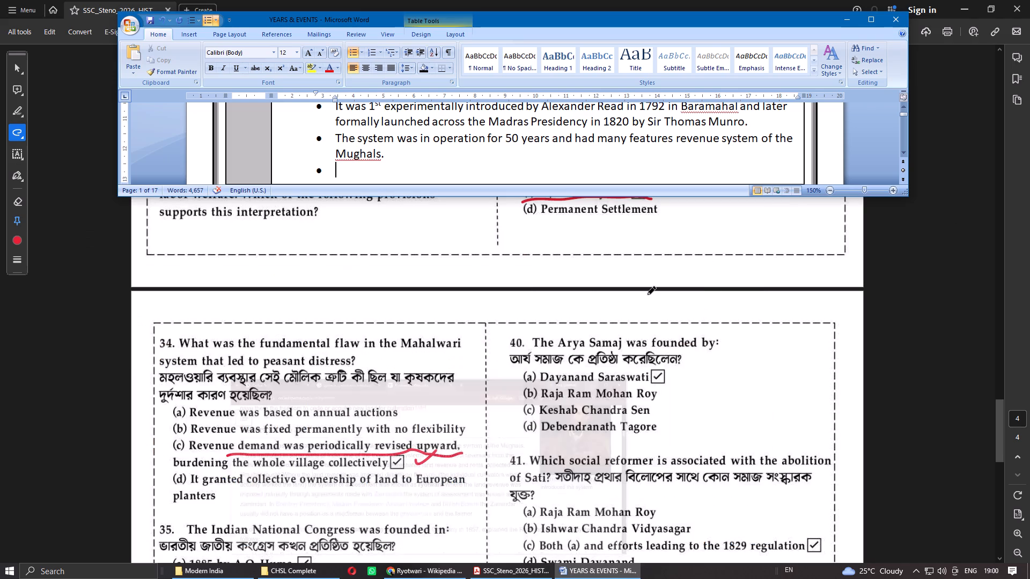
left_click(437, 576)
left_click(292, 241)
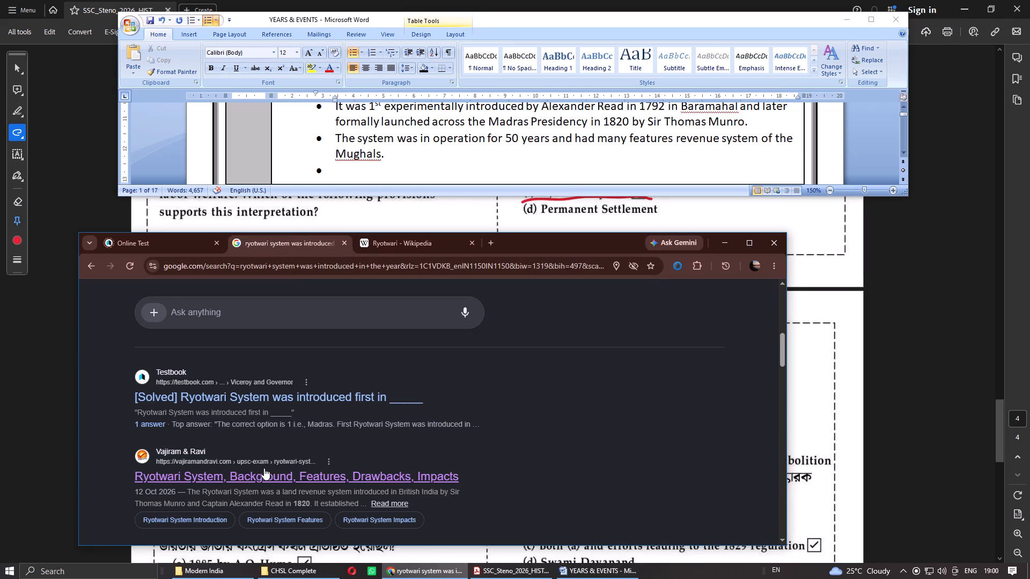
right_click(264, 468)
left_click(321, 321)
left_click(526, 240)
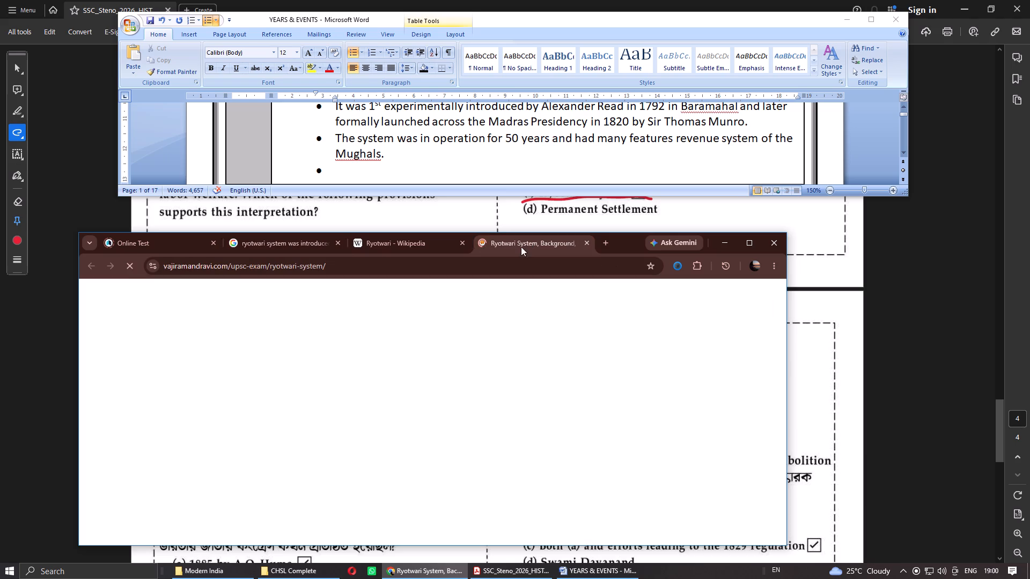
scroll(406, 375, "down", 6)
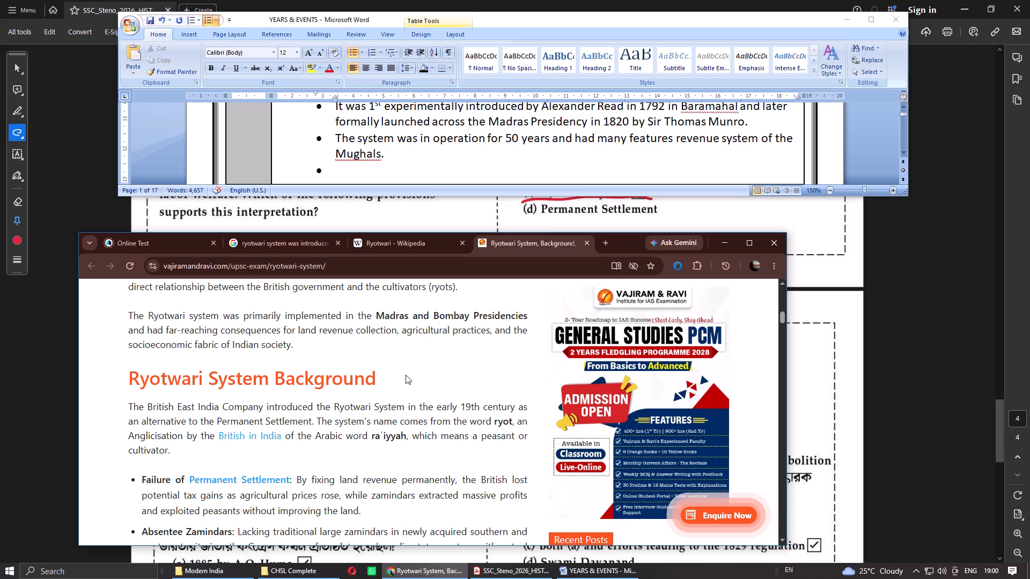
scroll(406, 375, "up", 1)
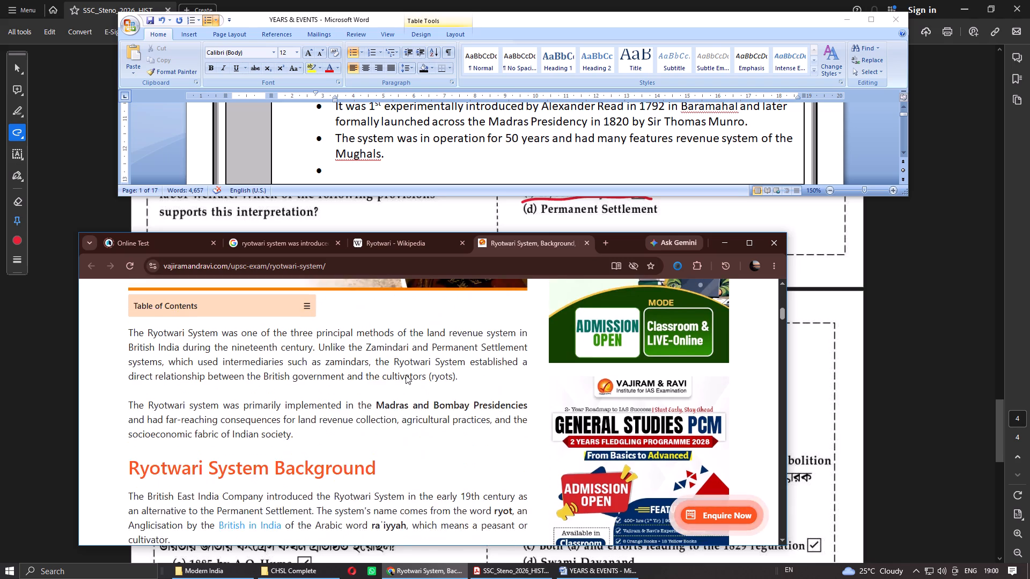
scroll(406, 375, "down", 6)
scroll(403, 380, "up", 1)
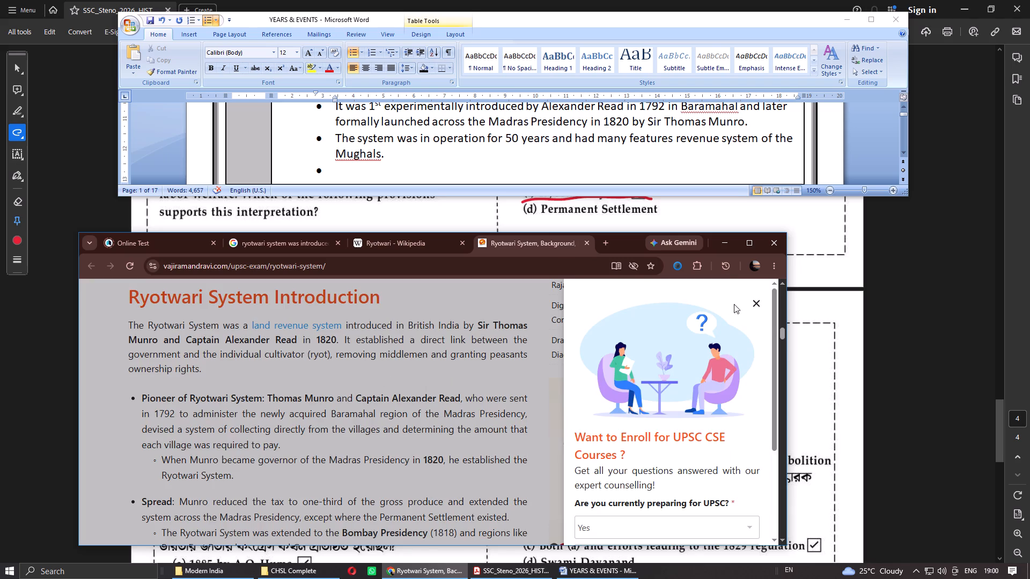
left_click(753, 302)
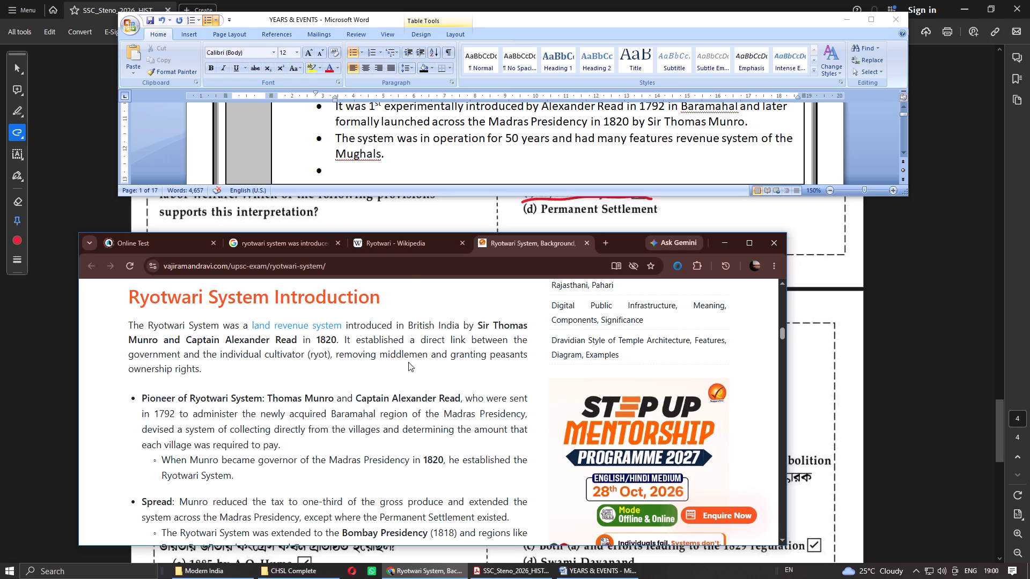
Using the Wikipedia Ryotwari description, start a third 1820 sub-bullet: "Land revenue was imposed directly on the Ryots", with "Ryots" in bold.
left_click(395, 246)
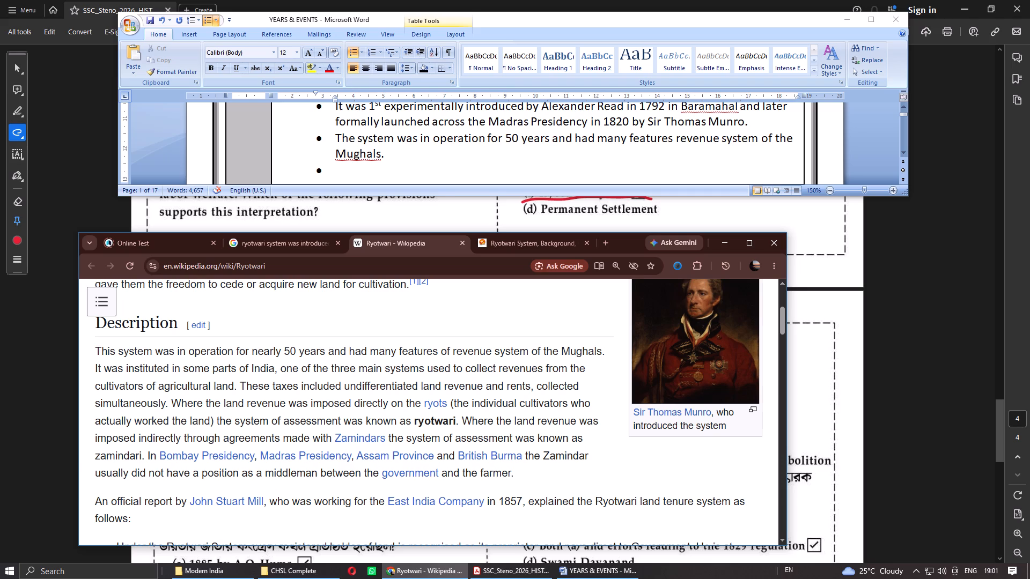
left_click(346, 174)
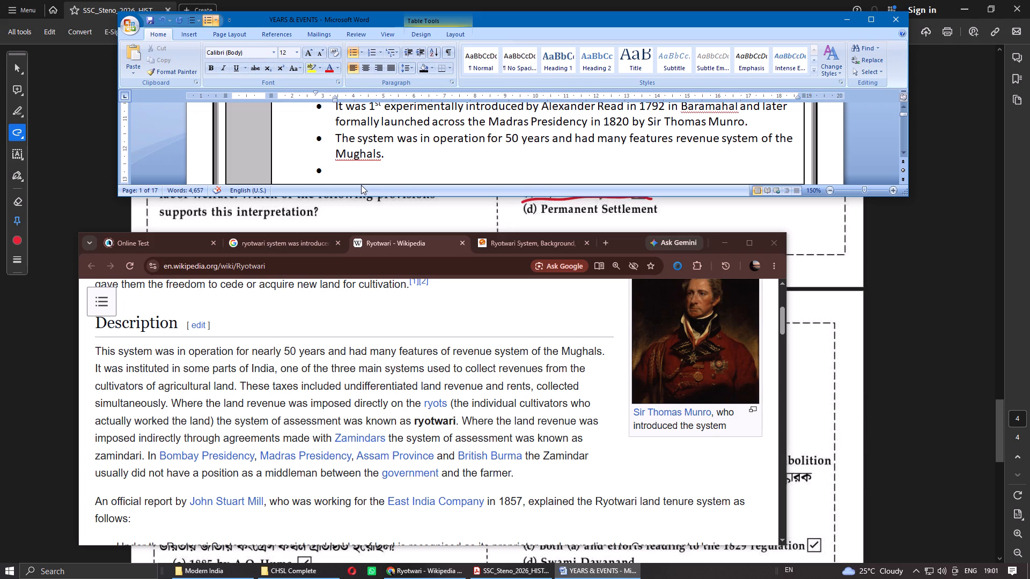
type("Land revenue was d")
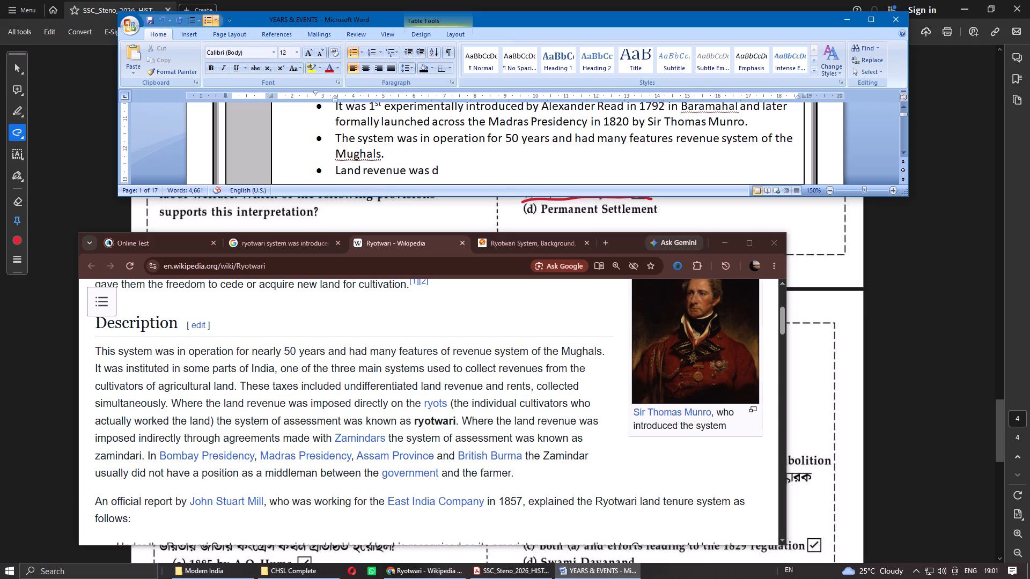
key("BackSpace")
type("imposed r")
key("BackSpace")
type("diret")
key("BackSpace")
key("c")
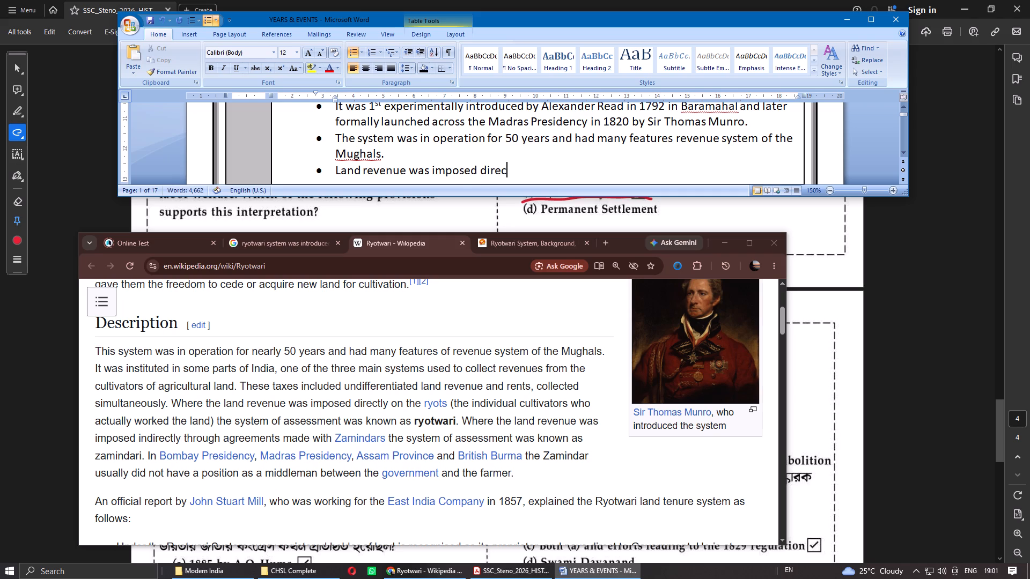
type("tly o n")
key("BackSpace")
key("BackSpace")
type("n the")
key("space")
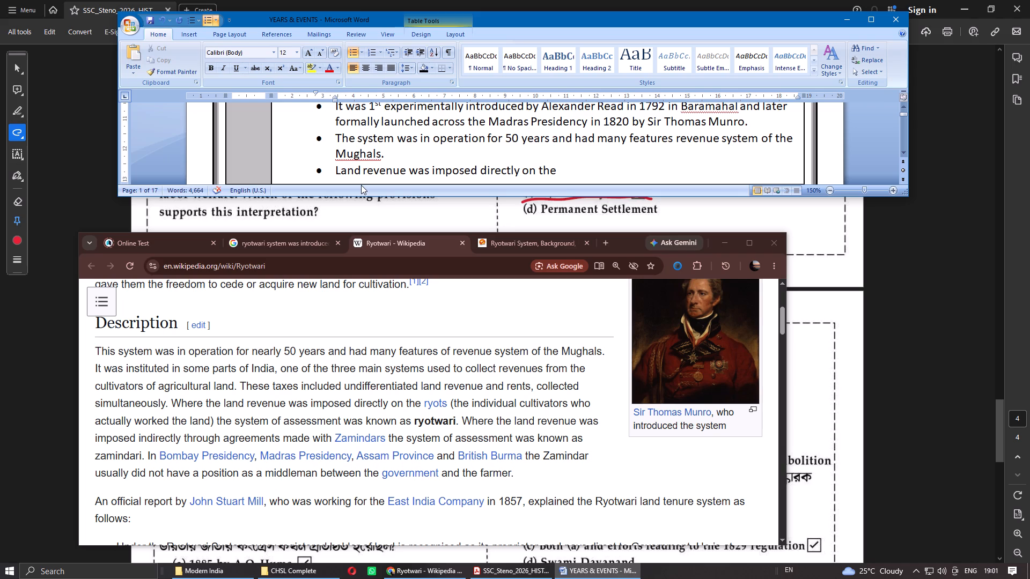
key("ctrl+b")
type("Ryots")
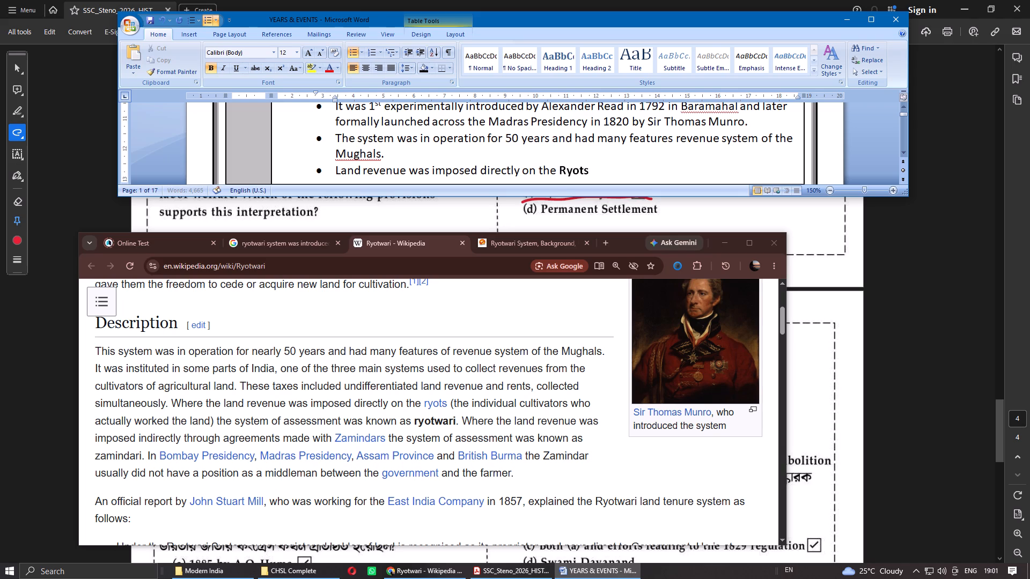
key("space")
key("ctrl+b")
Add the non-bold explanation "(Individual cultivators who worked in the land)" after "Ryots" in the third sub-bullet.
type("()")
key("Left")
key("i")
key("BackSpace")
type("Individual cult")
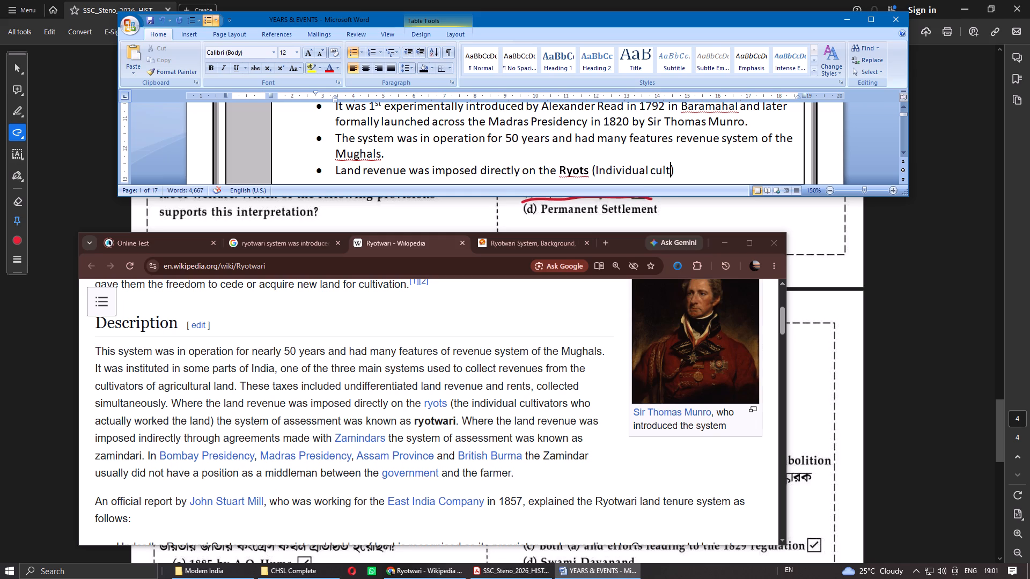
type("ivatio")
key("BackSpace")
key("BackSpace")
type("ors who wo")
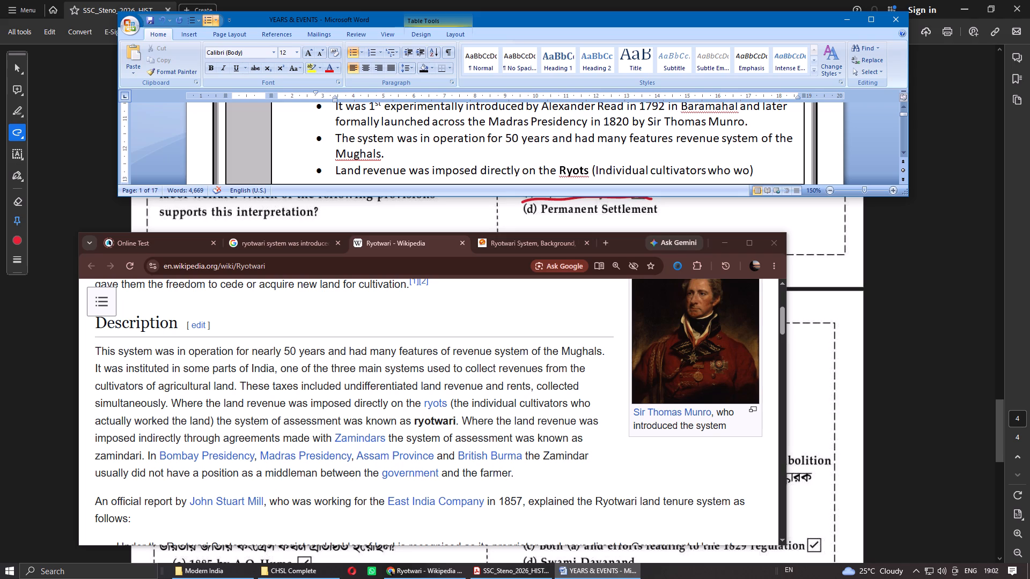
key("k")
key("BackSpace")
type("rked in the land")
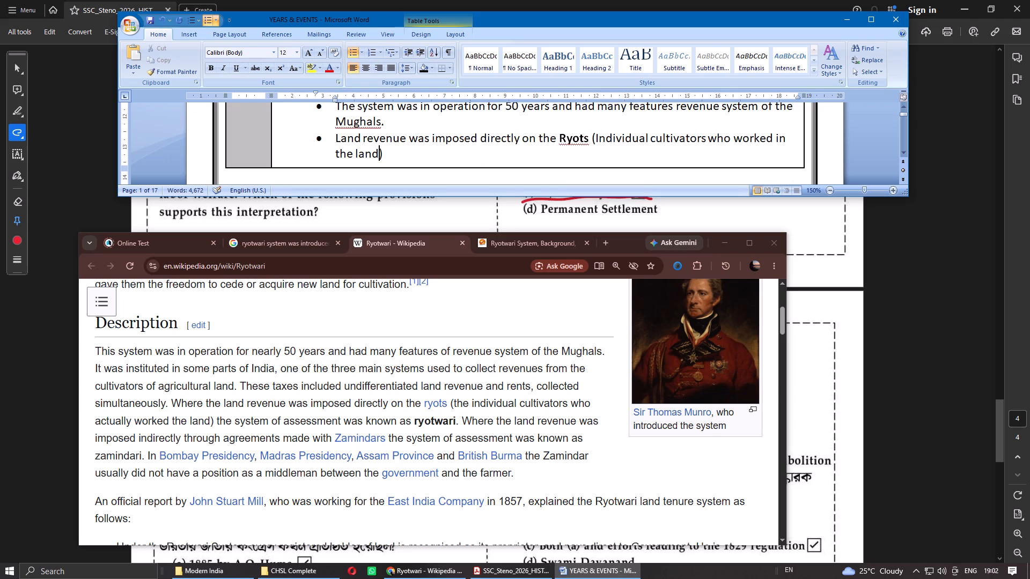
key("Right")
Complete the third sub-bullet with "instead of indirect agreements through Zamindars (Middleman).".
key("space")
type("instead of")
key("space")
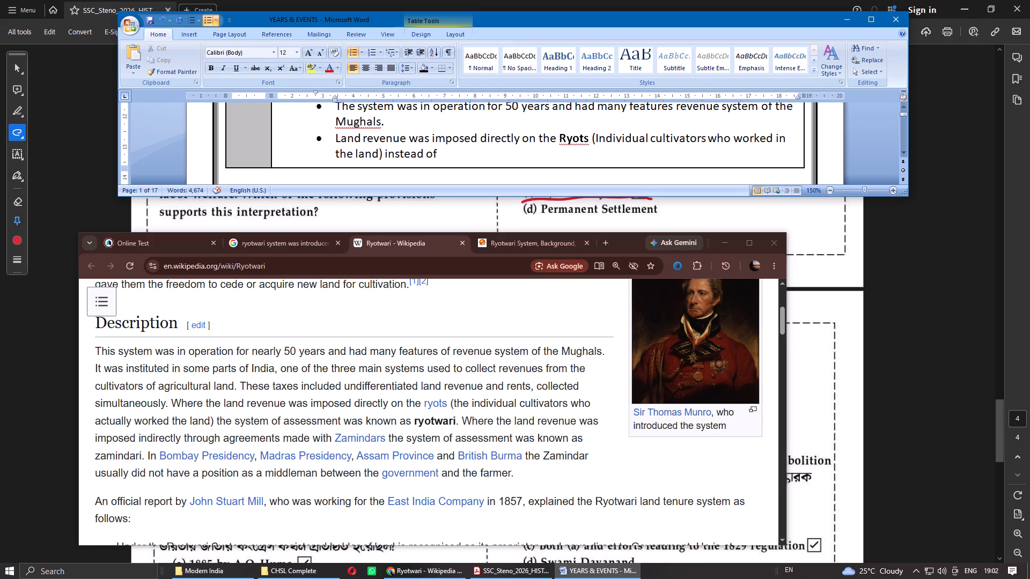
type("indr")
key("BackSpace")
type("irect agreem")
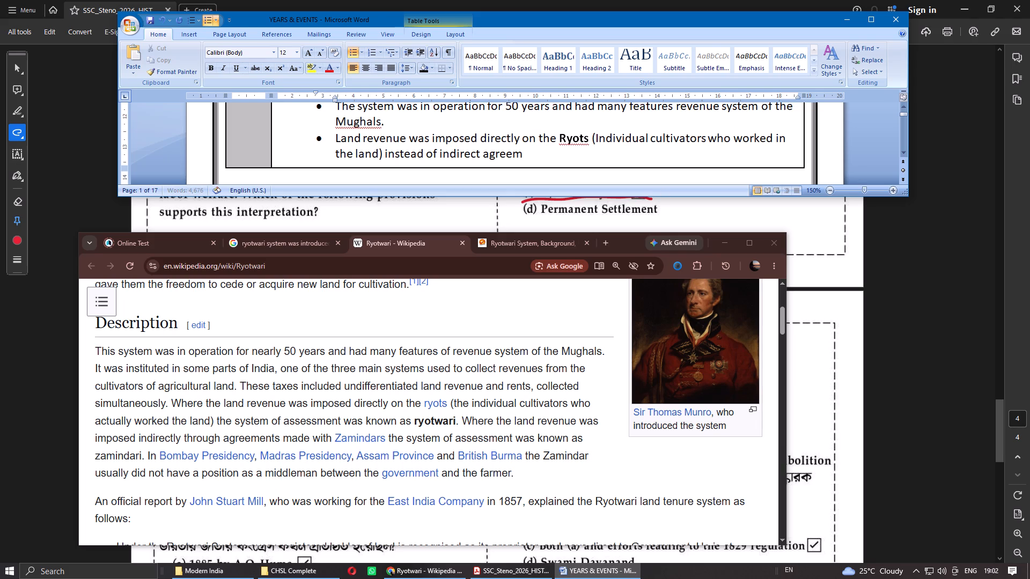
type("ents")
key("space")
type("through Zamindars ()")
key("Left")
type("Middleman")
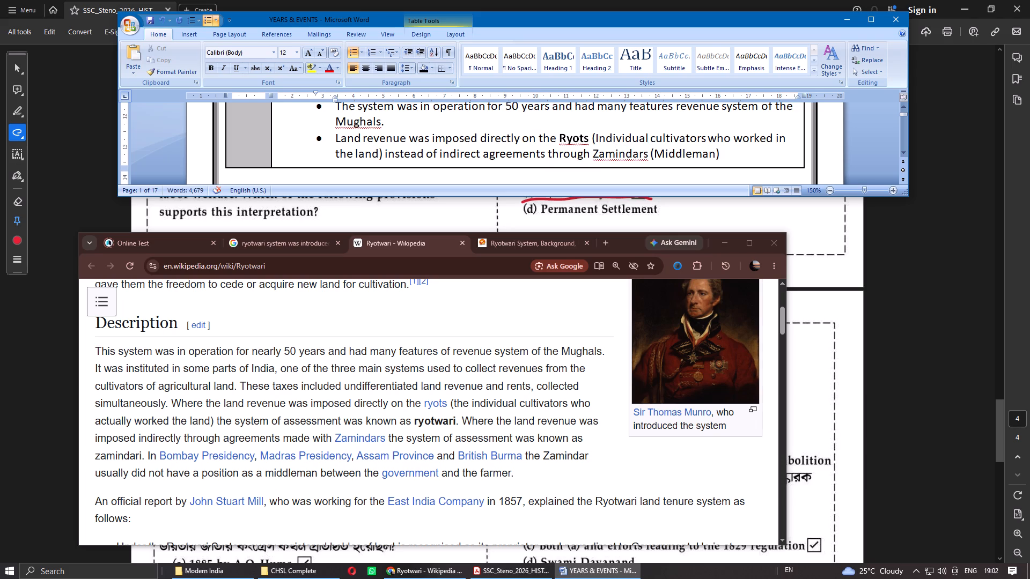
key("Right")
key("period")
Maximize the YEARS & EVENTS notes and set the font size of the three 1820 sub-bullets to 11.
left_click(876, 20)
scroll(702, 248, "up", 4)
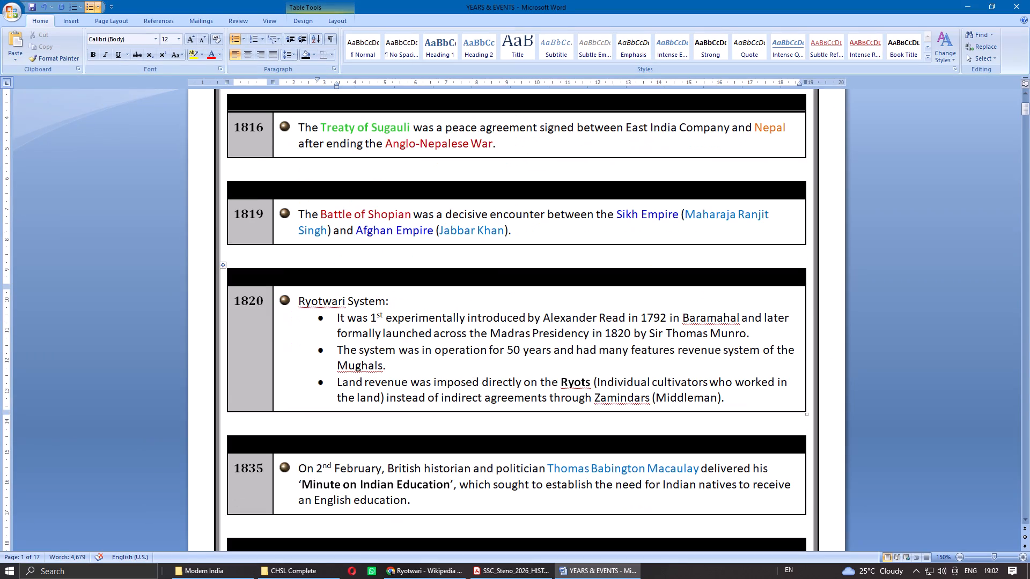
left_click_drag(333, 316, 785, 405)
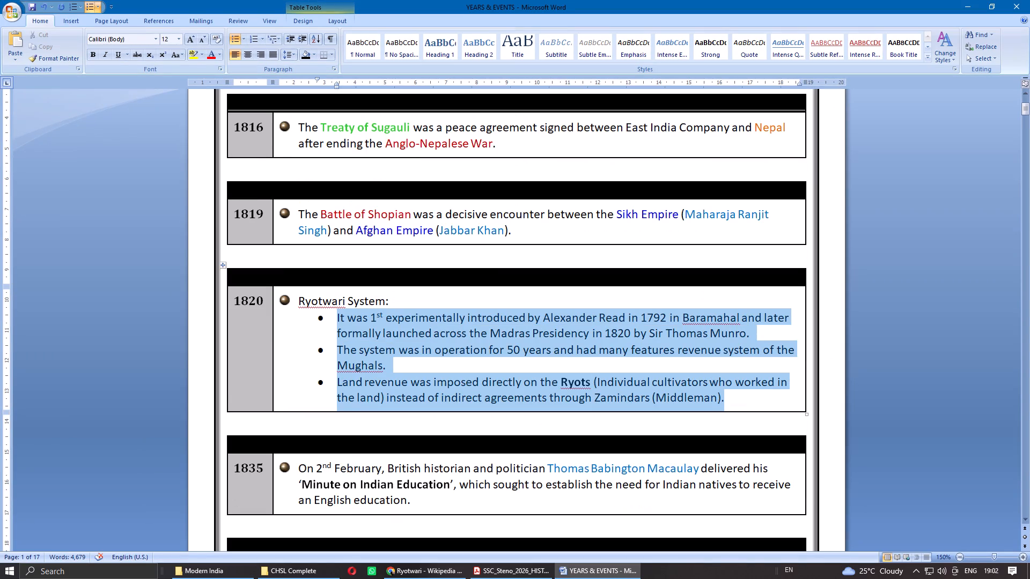
left_click_drag(785, 405, 761, 400)
left_click(179, 42)
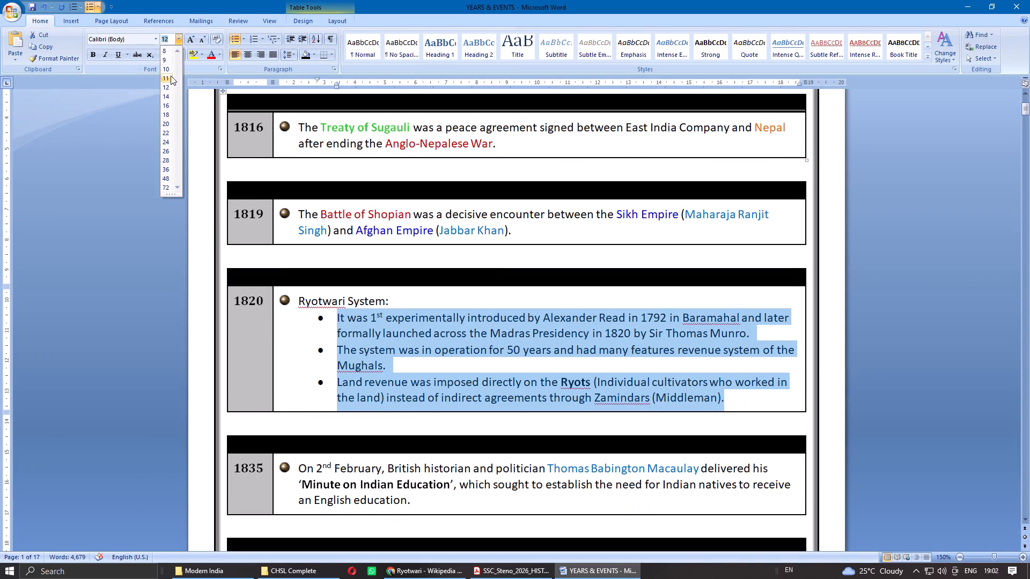
left_click(171, 80)
left_click(556, 353)
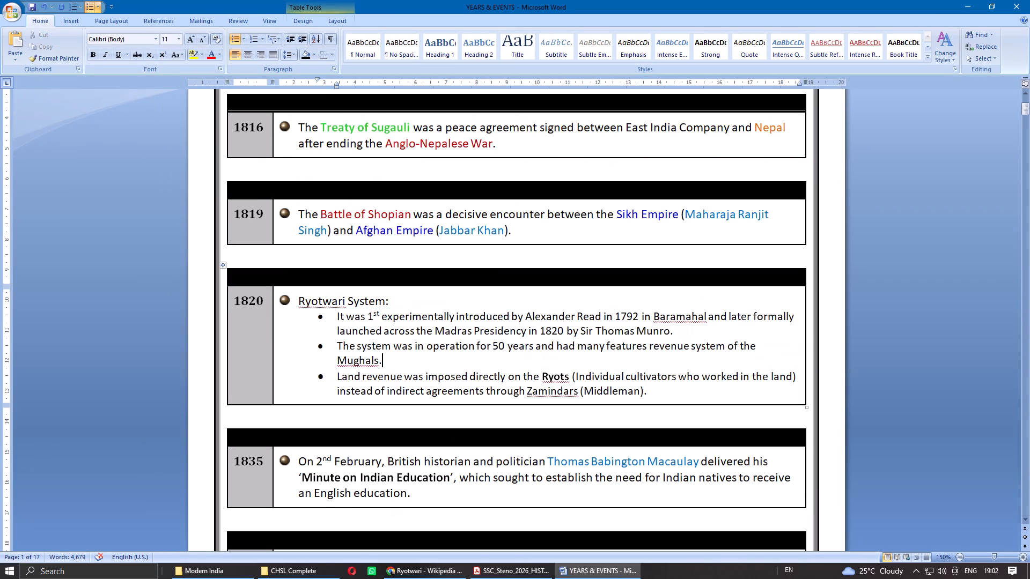
In the first 1820 sub-bullet, colour "Baramahal" orange and "Sir Thomas Munro" blue.
double_click(664, 316)
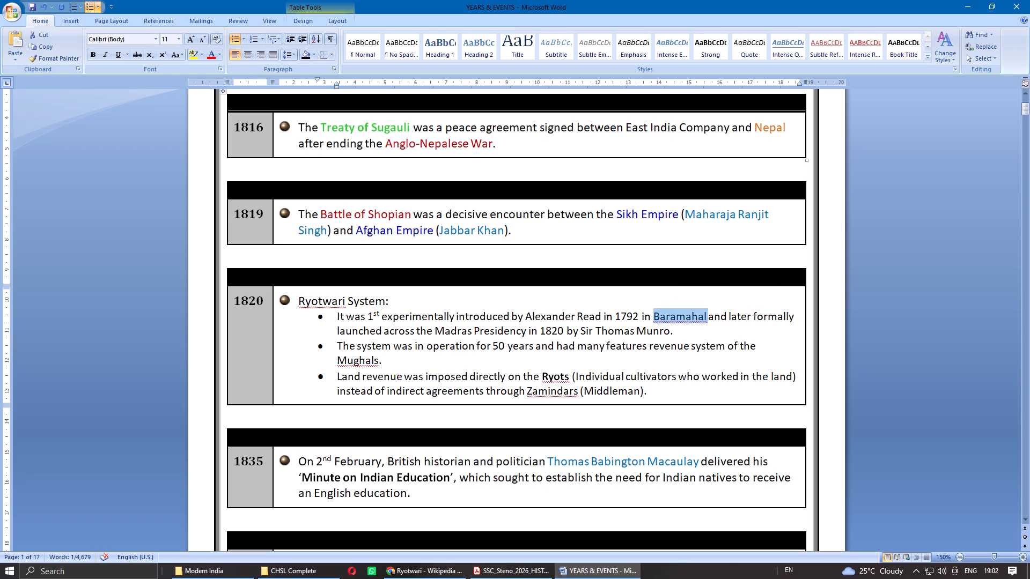
left_click(221, 52)
left_click(293, 122)
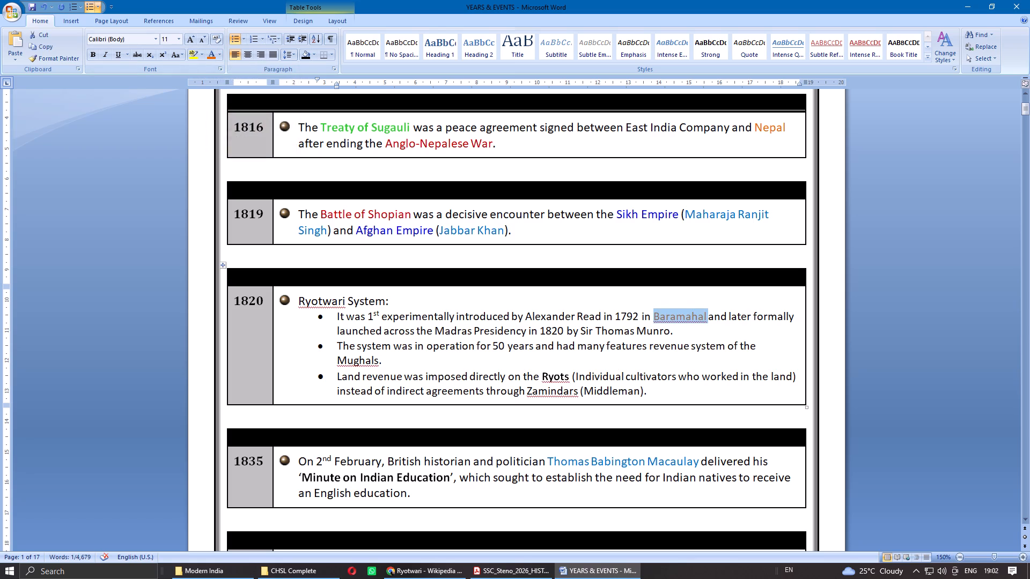
left_click_drag(585, 330, 649, 330)
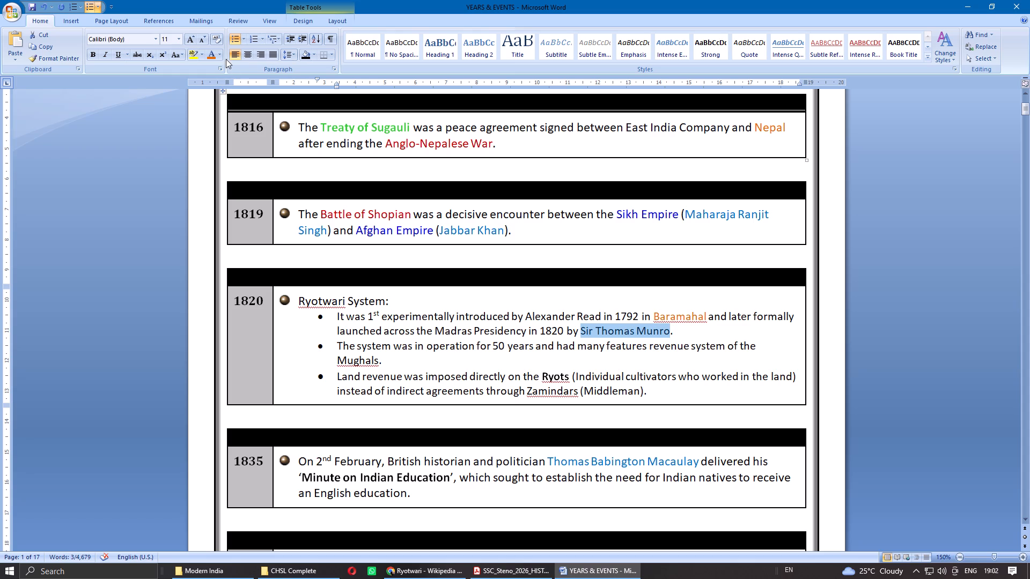
left_click(221, 53)
left_click(276, 147)
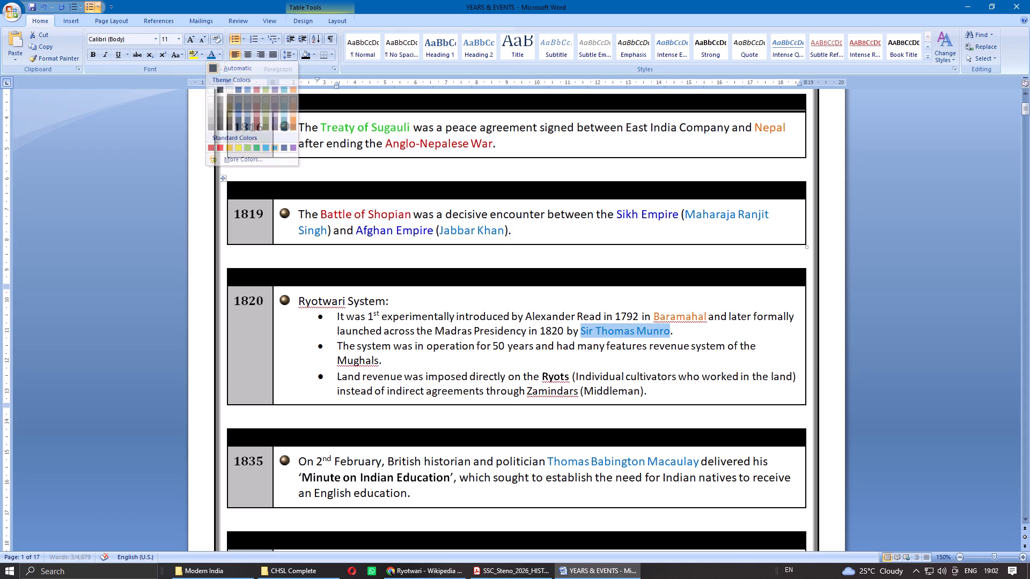
Colour the year "1820" green and the name "Alexander Read" blue in the first sub-bullet.
double_click(558, 334)
left_click(220, 55)
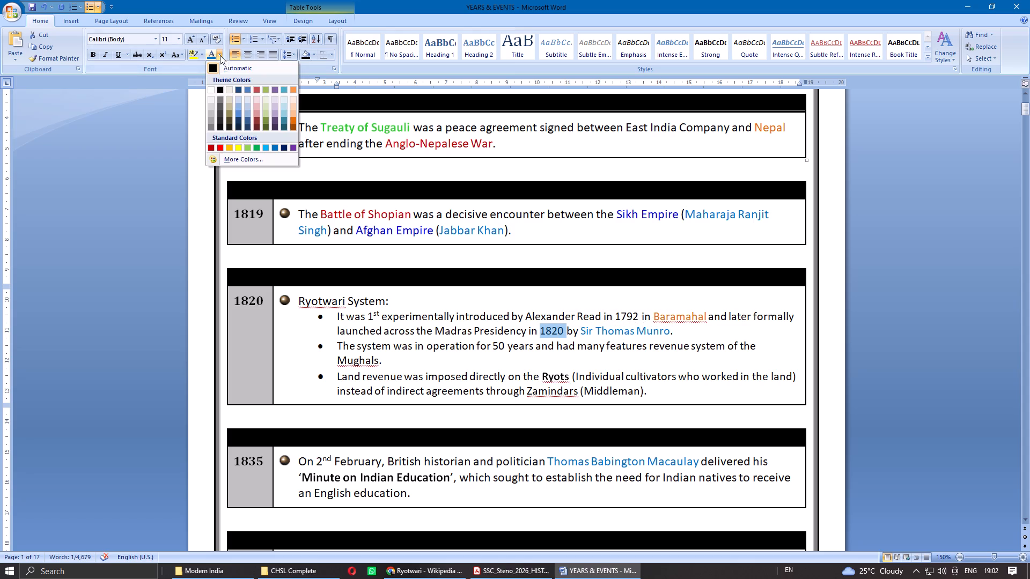
left_click(258, 147)
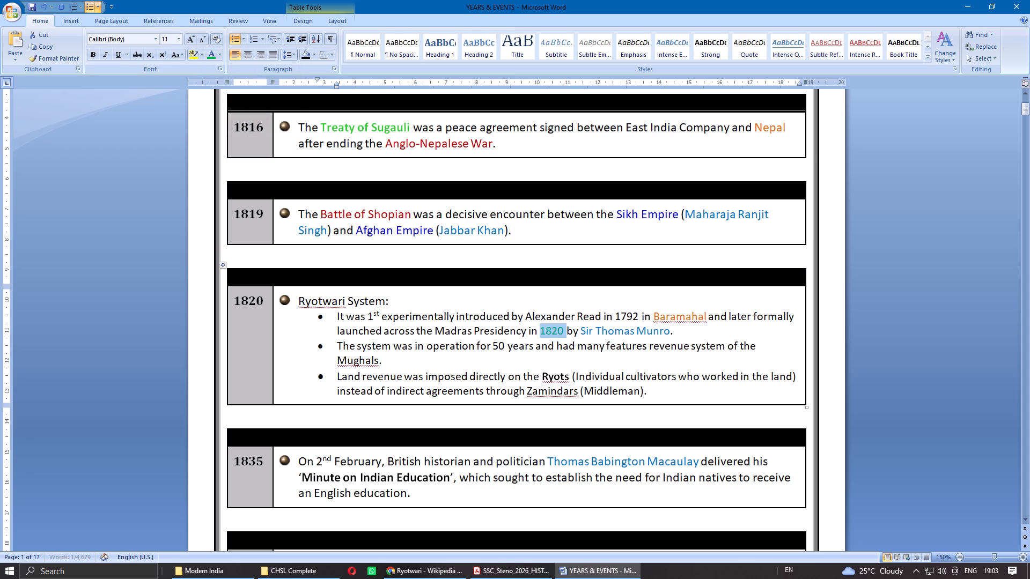
left_click_drag(531, 312, 602, 310)
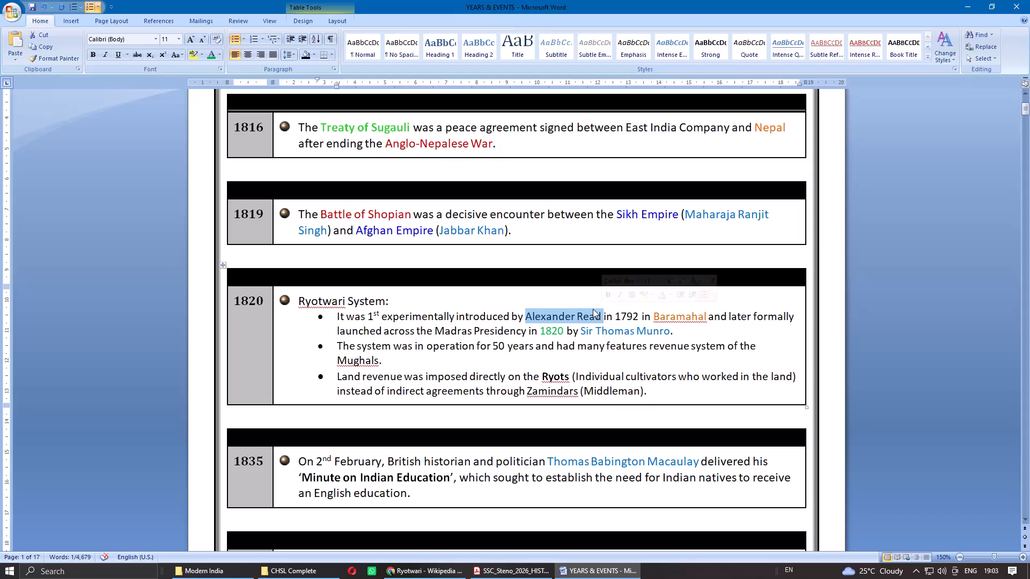
left_click(220, 57)
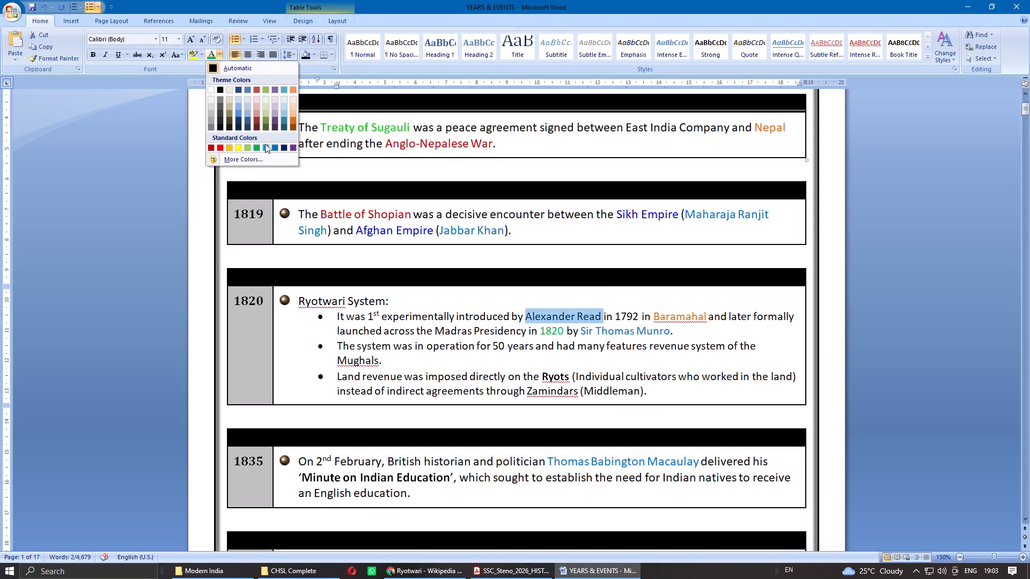
left_click(274, 148)
Colour the year "1792" green in the first sub-bullet.
double_click(628, 313)
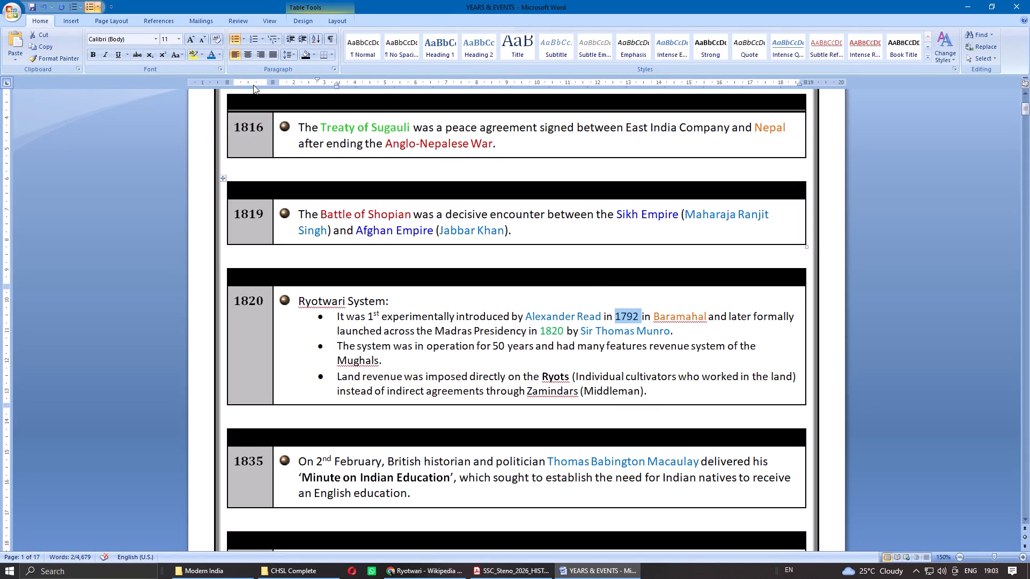
left_click(221, 53)
left_click(254, 146)
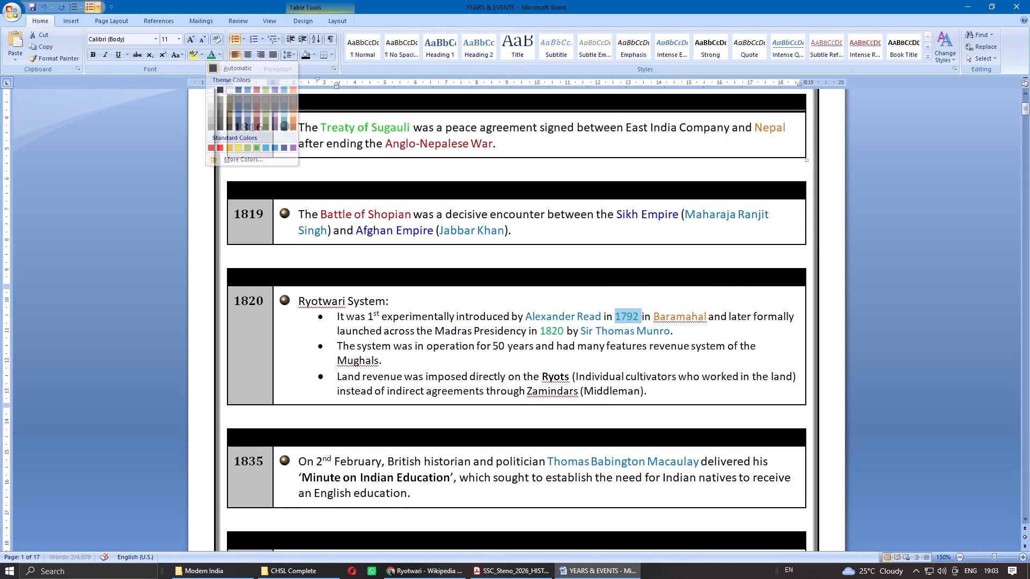
End the first 1820 sub-bullet after "Baramahal.", remove "and", and start a new sub-bullet with "Later formally launched".
left_click(709, 321)
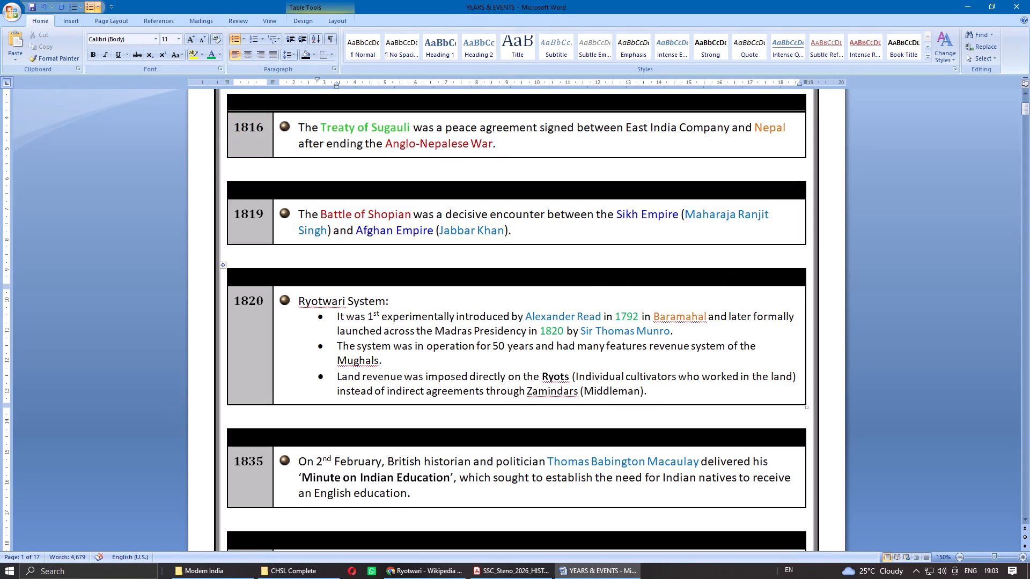
key("period")
key("Left")
key("BackSpace")
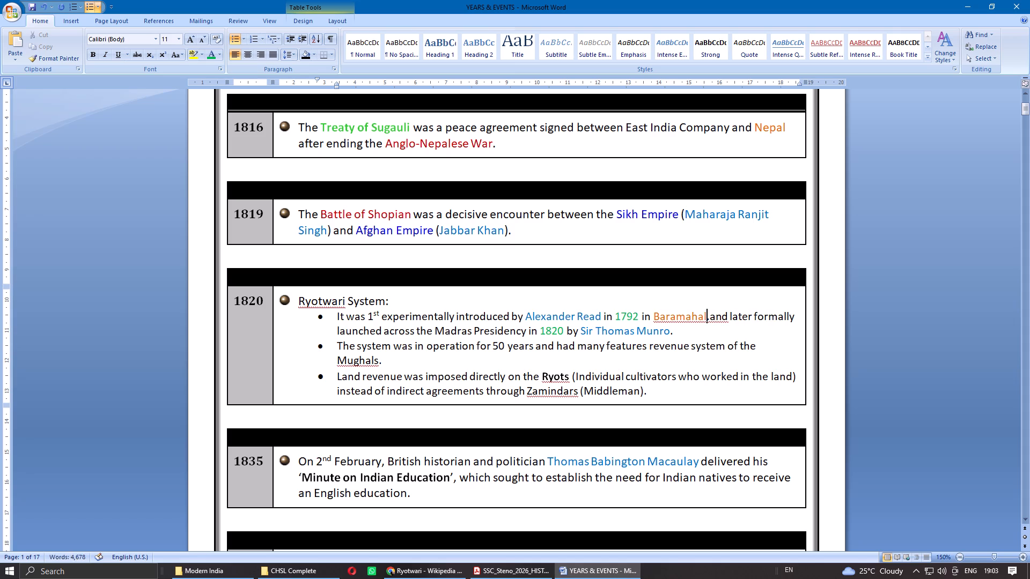
key("Right")
key("Right")
key("Right")
key("Right")
key("Right")
key("Right")
key("BackSpace")
key("BackSpace")
key("BackSpace")
key("BackSpace")
key("BackSpace")
key("shift+l")
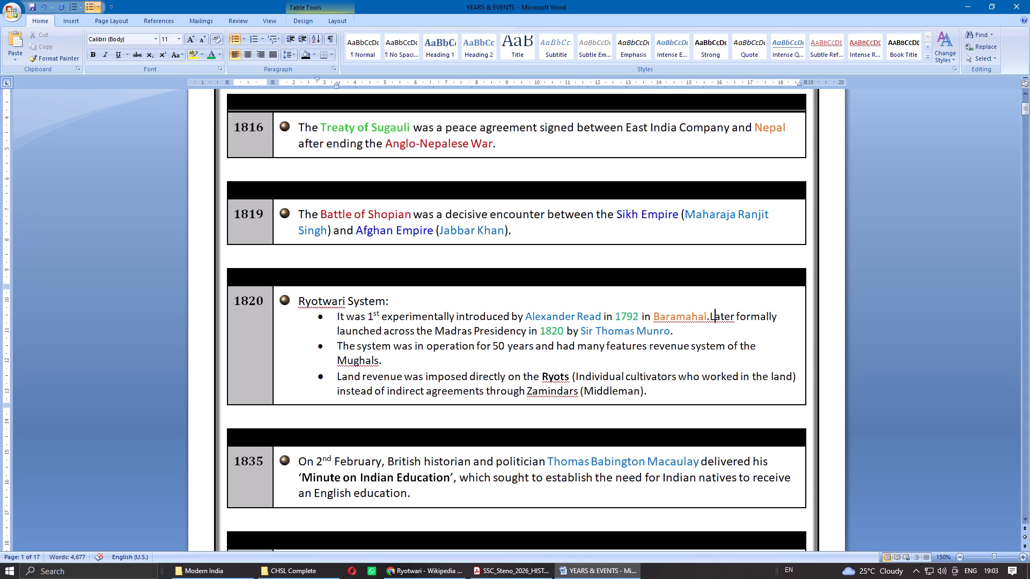
key("Left")
key("Return")
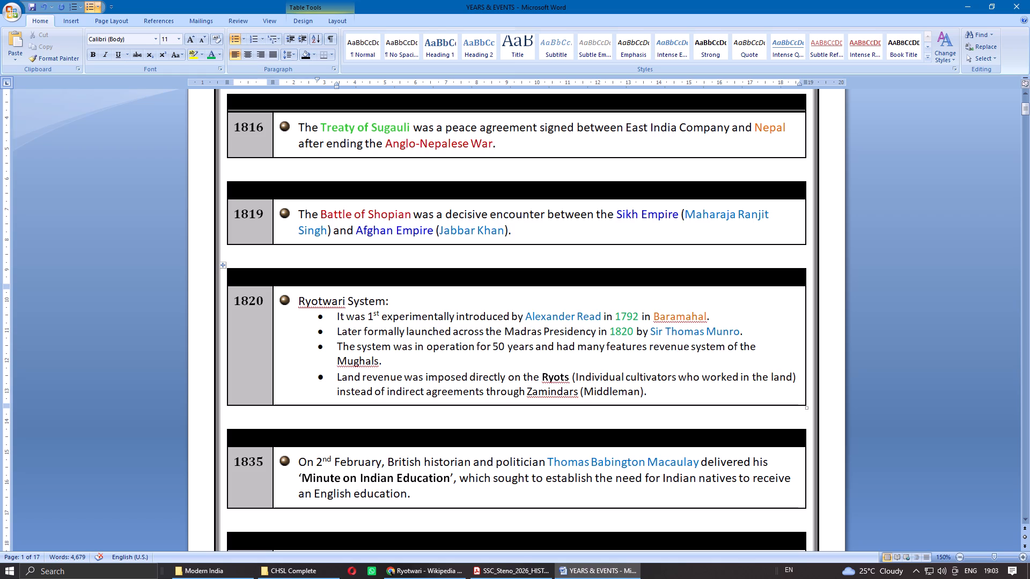
Exclude the word "Baramahal" in the first 1820 sub-bullet from spelling and grammar checking.
double_click(681, 319)
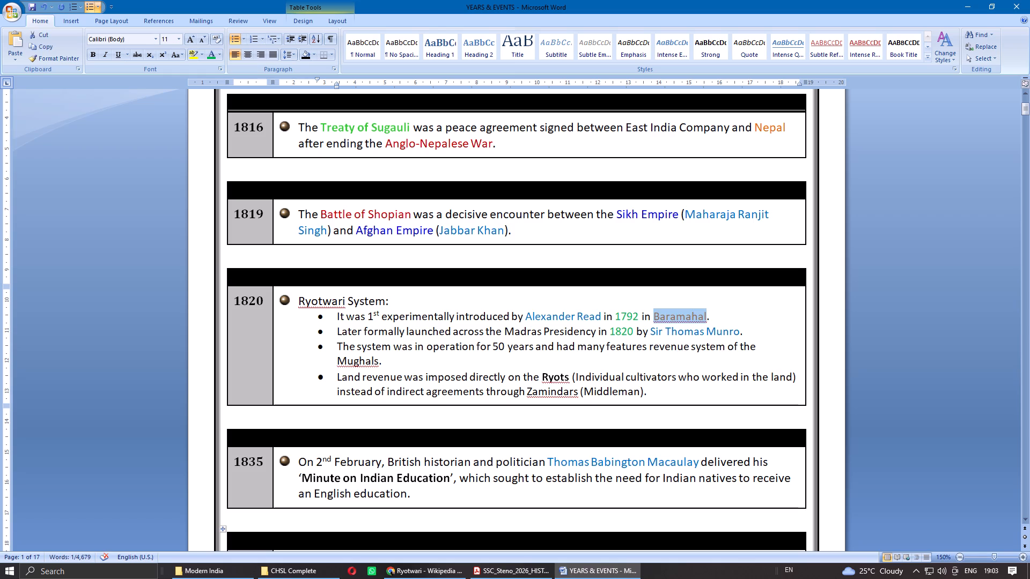
left_click(150, 552)
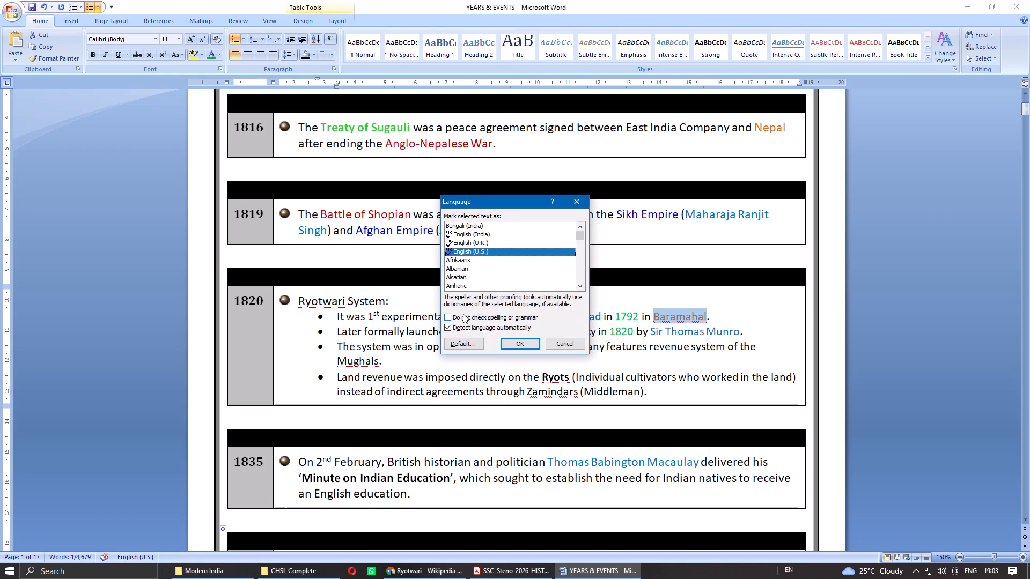
left_click(470, 318)
left_click(518, 338)
left_click(631, 355)
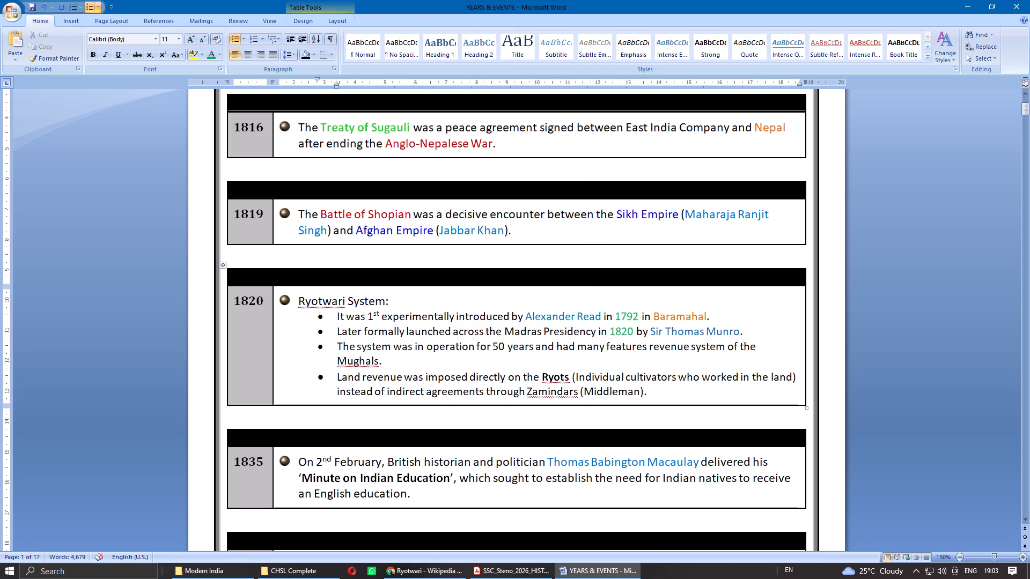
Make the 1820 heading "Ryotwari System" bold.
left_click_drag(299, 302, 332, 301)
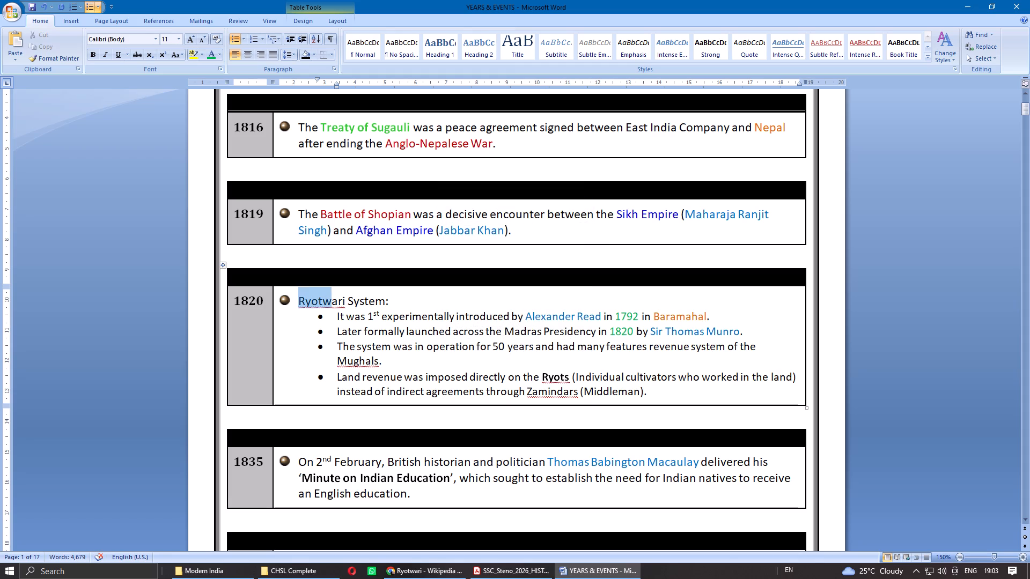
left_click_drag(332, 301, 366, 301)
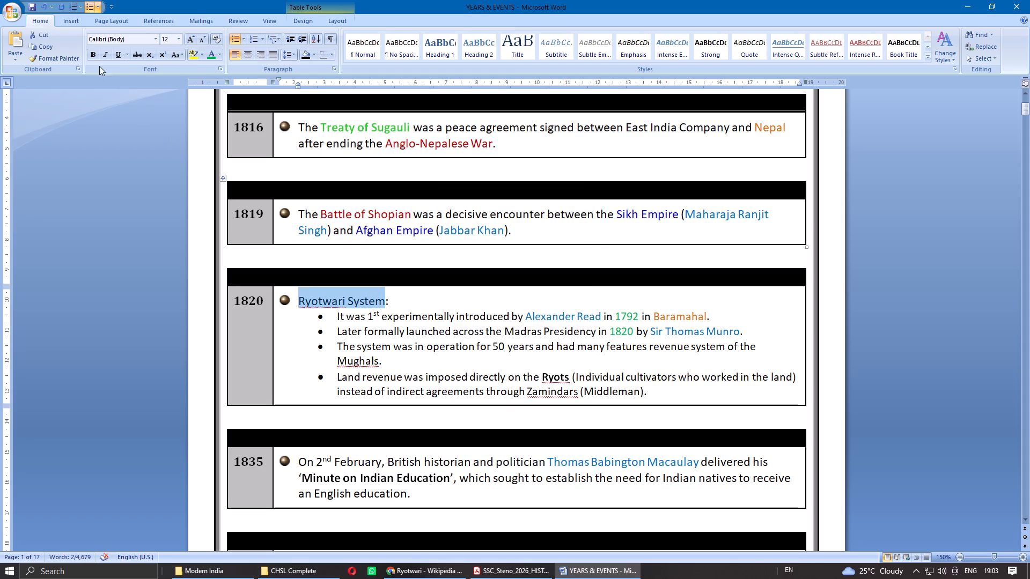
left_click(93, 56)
Exclude the word "Ryotwari" in the 1820 heading from spelling and grammar checking.
triple_click(316, 299)
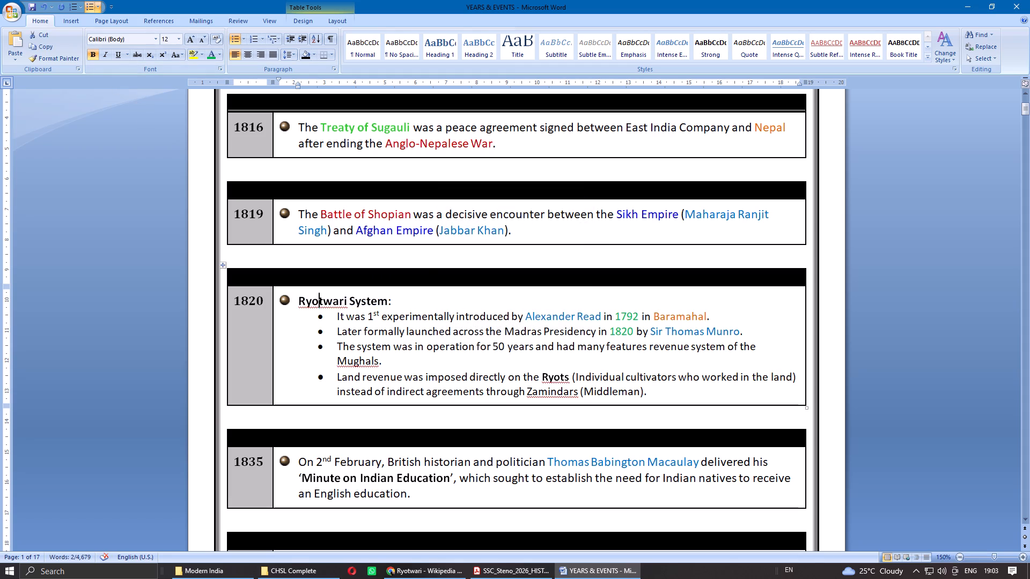
left_click(140, 557)
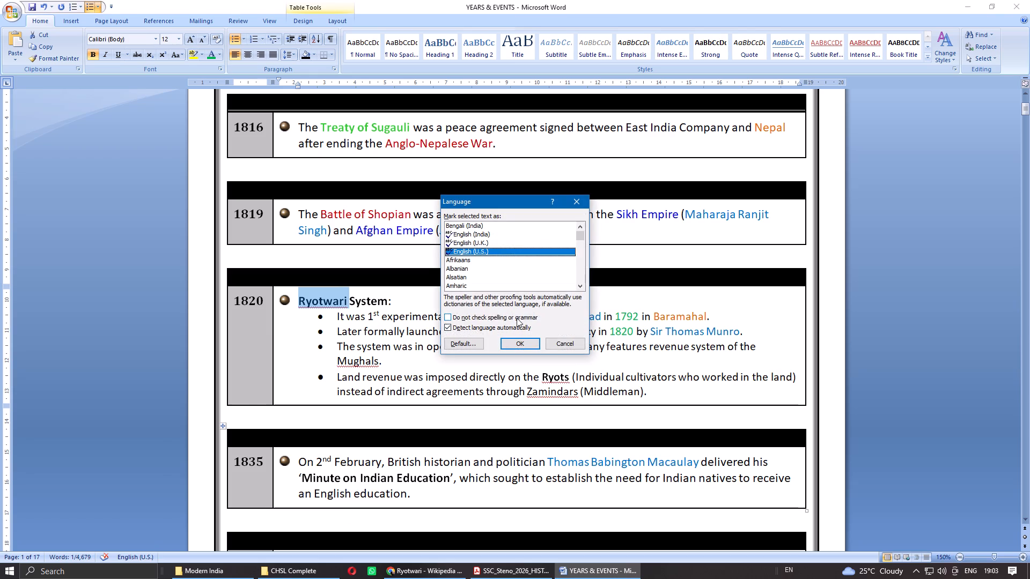
left_click(517, 318)
left_click(516, 344)
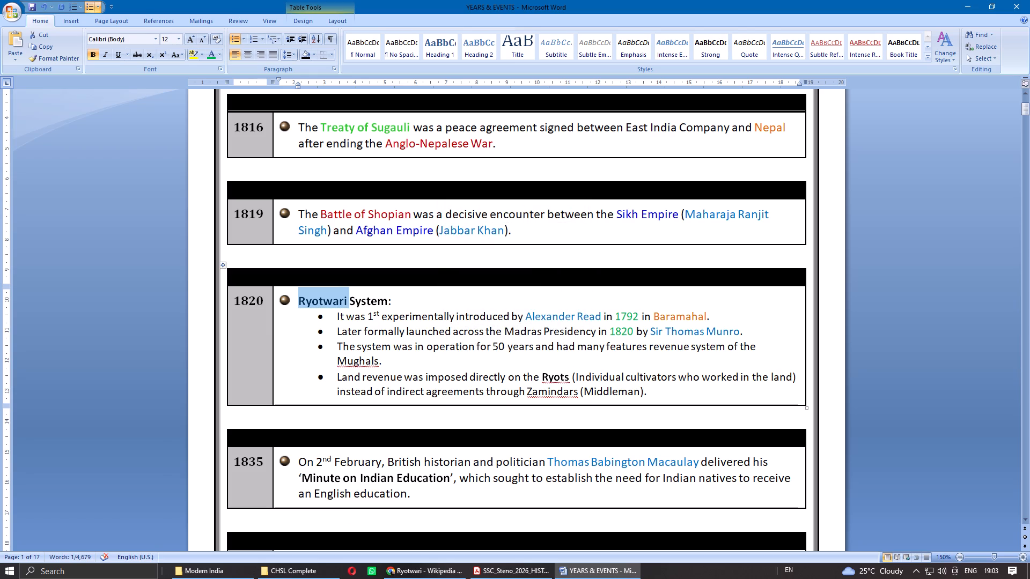
Colour the 1820 heading "Ryotwari System" with the same magenta as "Indian Councils Act" in the 1861 entry.
scroll(473, 332, "down", 12)
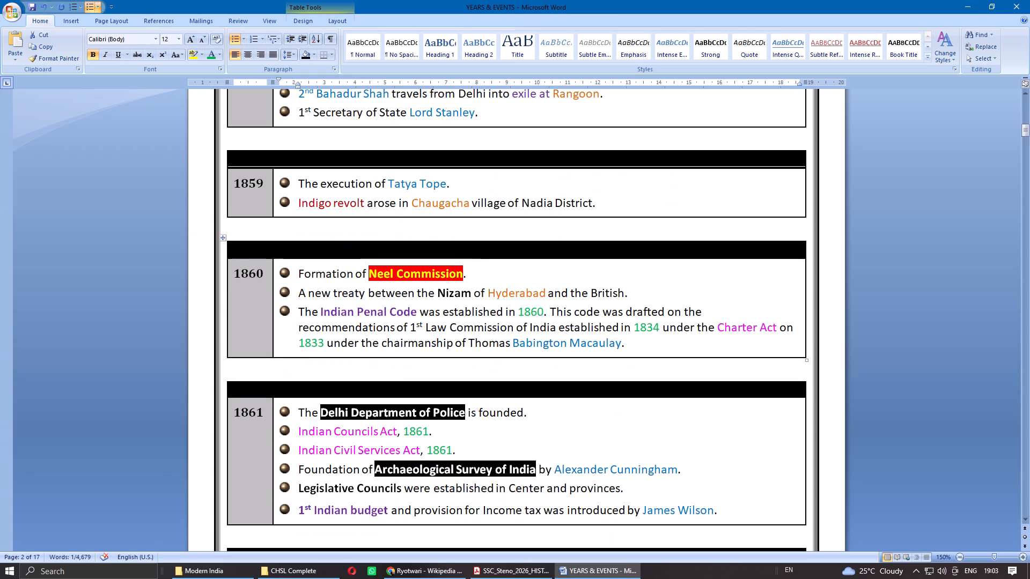
double_click(345, 432)
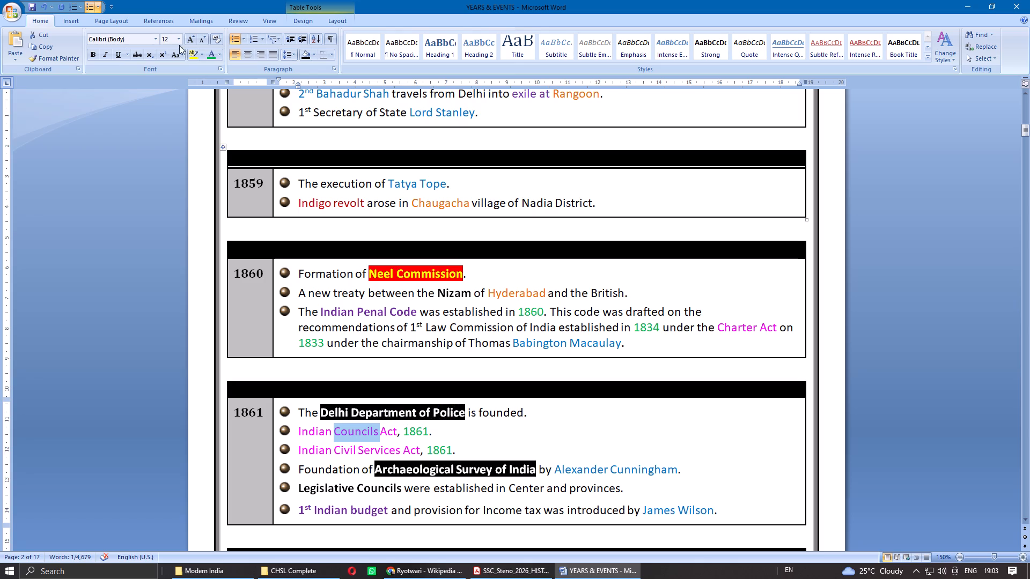
left_click(219, 54)
left_click(232, 158)
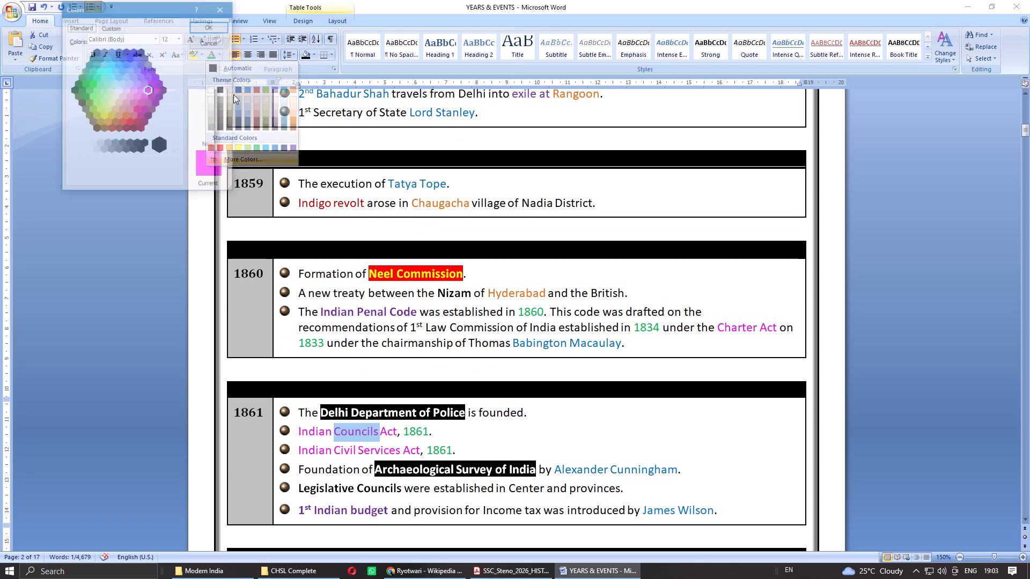
left_click(215, 31)
scroll(361, 242, "up", 9)
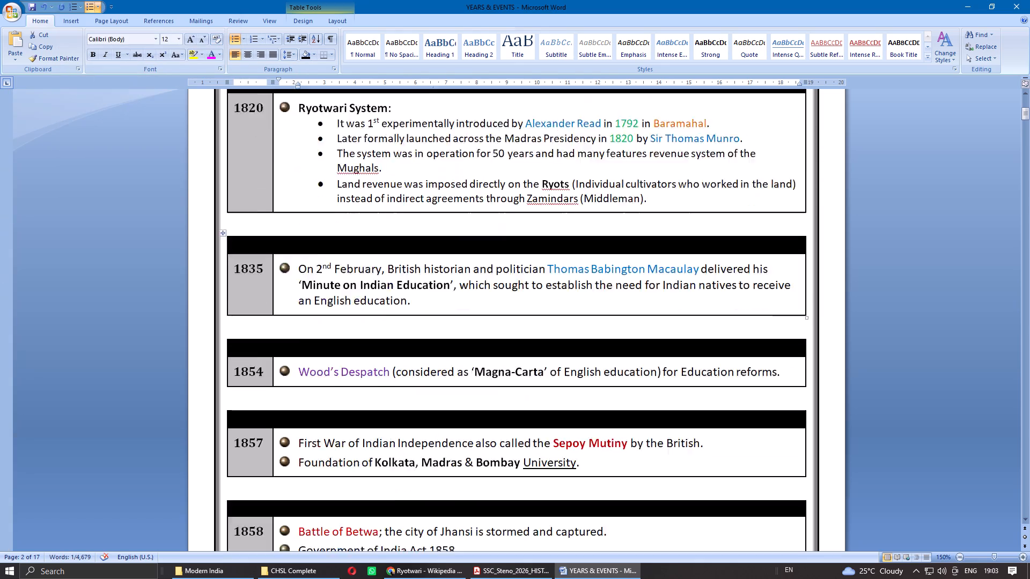
scroll(360, 242, "up", 1)
left_click_drag(306, 171, 379, 170)
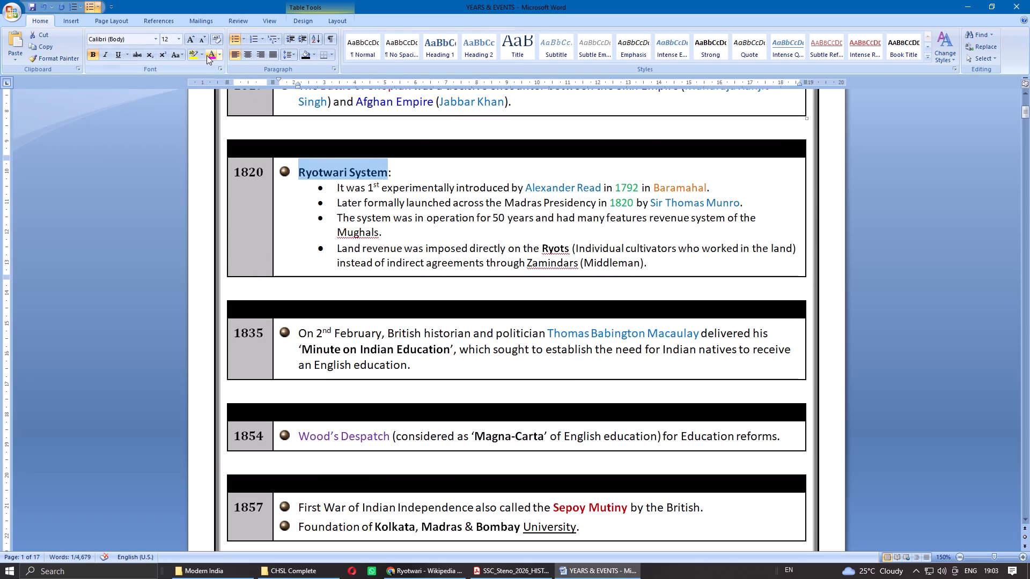
left_click(211, 53)
left_click(421, 182)
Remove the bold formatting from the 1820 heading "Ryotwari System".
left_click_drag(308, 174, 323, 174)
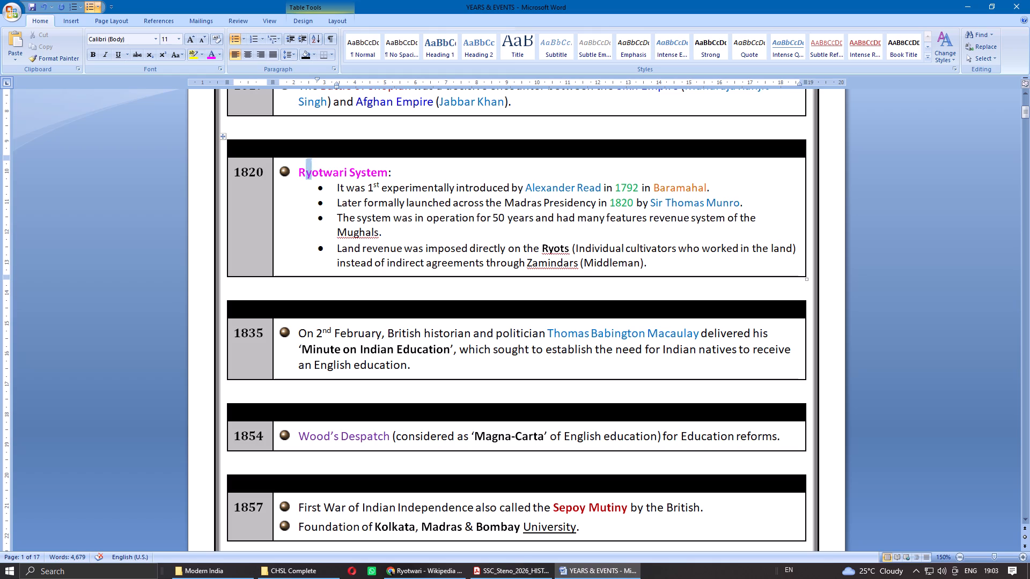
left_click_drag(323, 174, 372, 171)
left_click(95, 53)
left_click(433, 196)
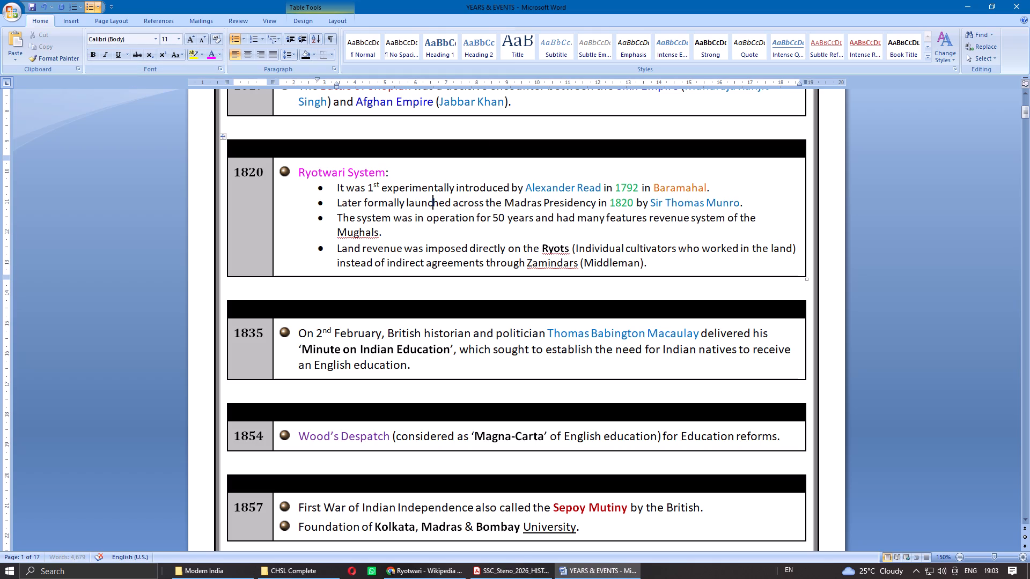
Make "Mughals" in the third 1820 sub-bullet bold and exclude it from spelling and grammar checking.
scroll(481, 257, "up", 2)
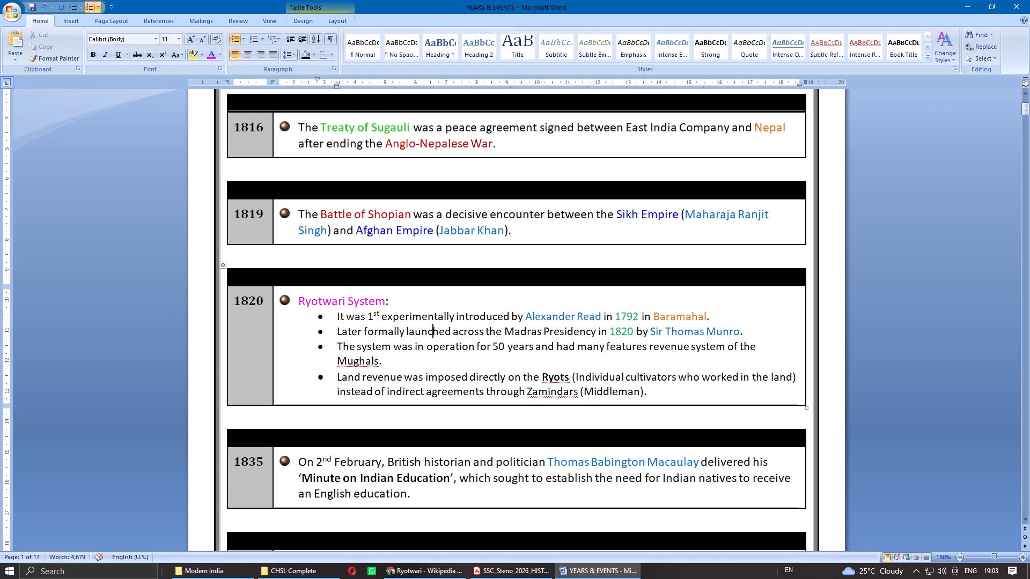
double_click(348, 362)
left_click(90, 54)
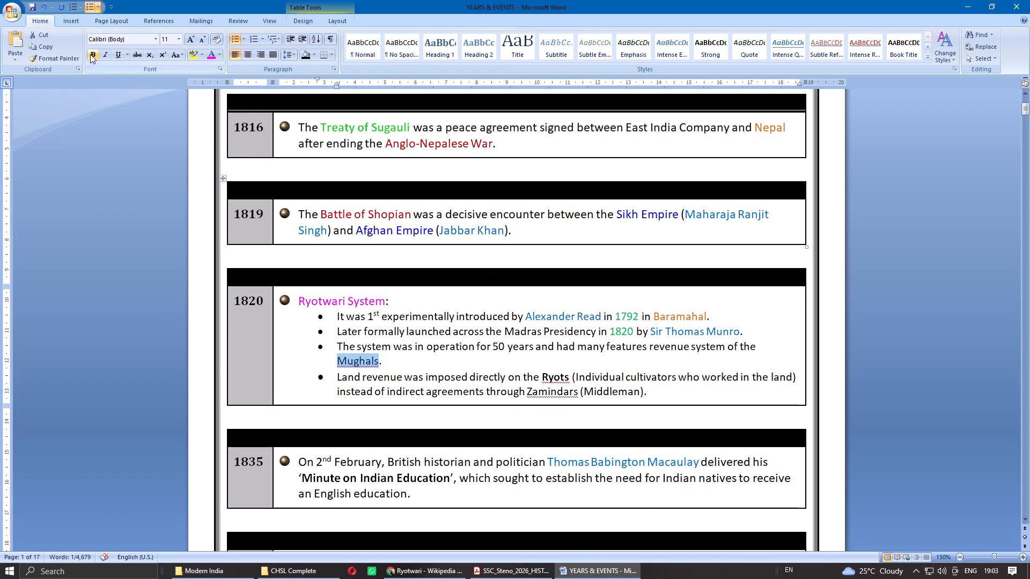
left_click(134, 556)
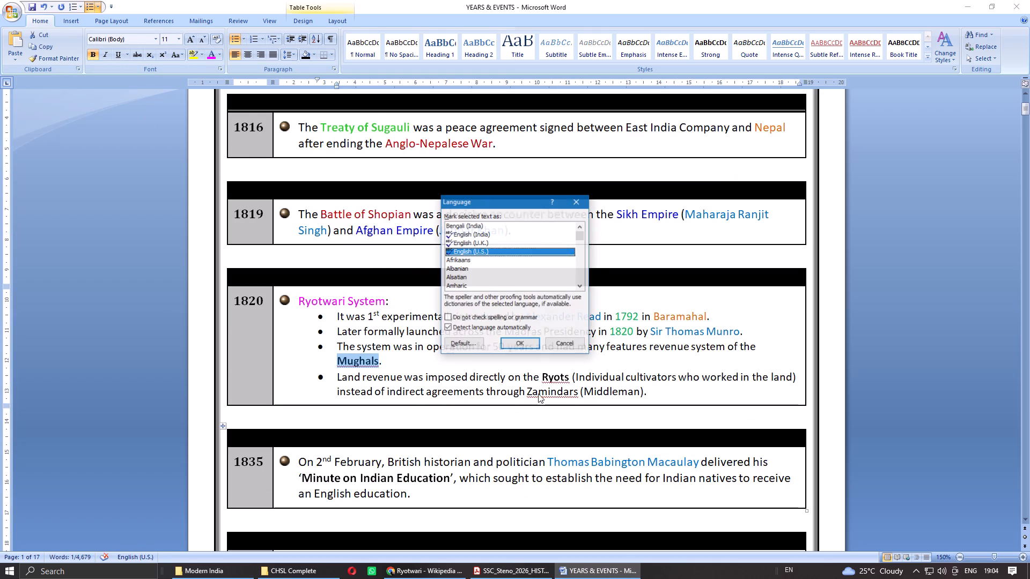
left_click(517, 318)
left_click(518, 344)
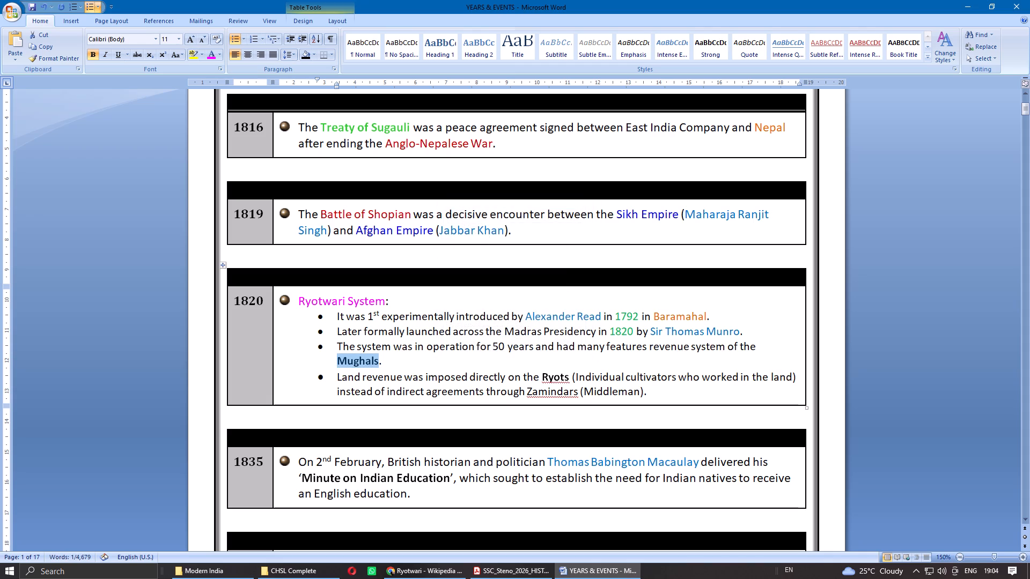
Exclude the words "Ryots" and "Zamindars" in the last 1820 sub-bullet from spelling and grammar checking.
double_click(553, 376)
double_click(552, 390, "ctrl")
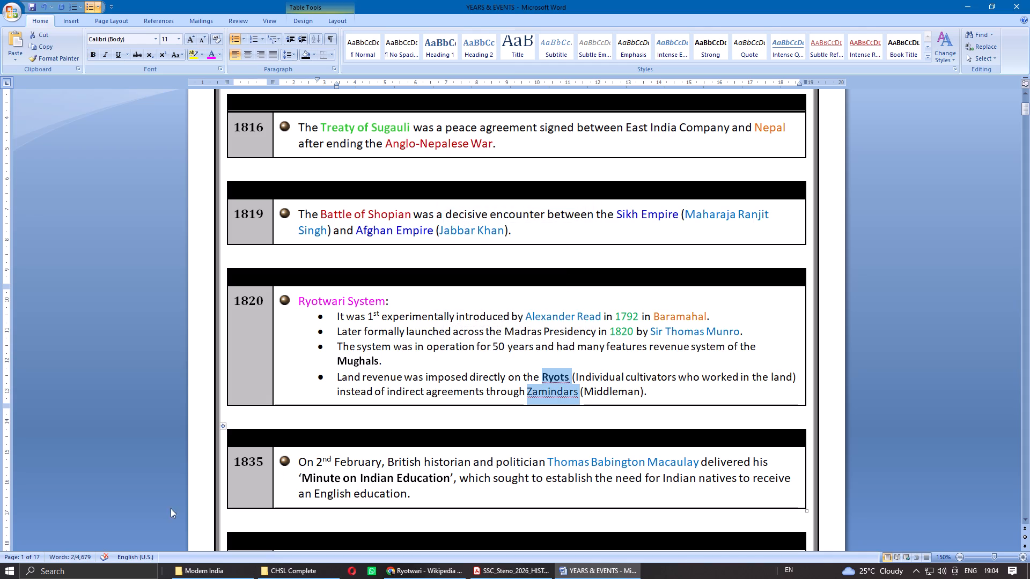
left_click(133, 556)
left_click(512, 315)
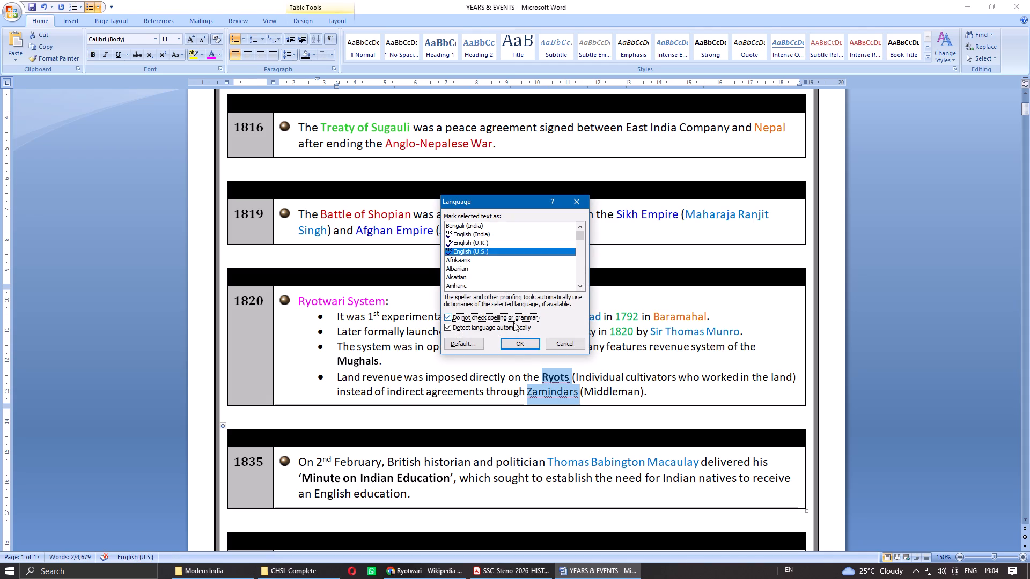
left_click(515, 338)
left_click(469, 358)
Underline "50 years" in the third 1820 sub-bullet.
left_click_drag(496, 346, 506, 344)
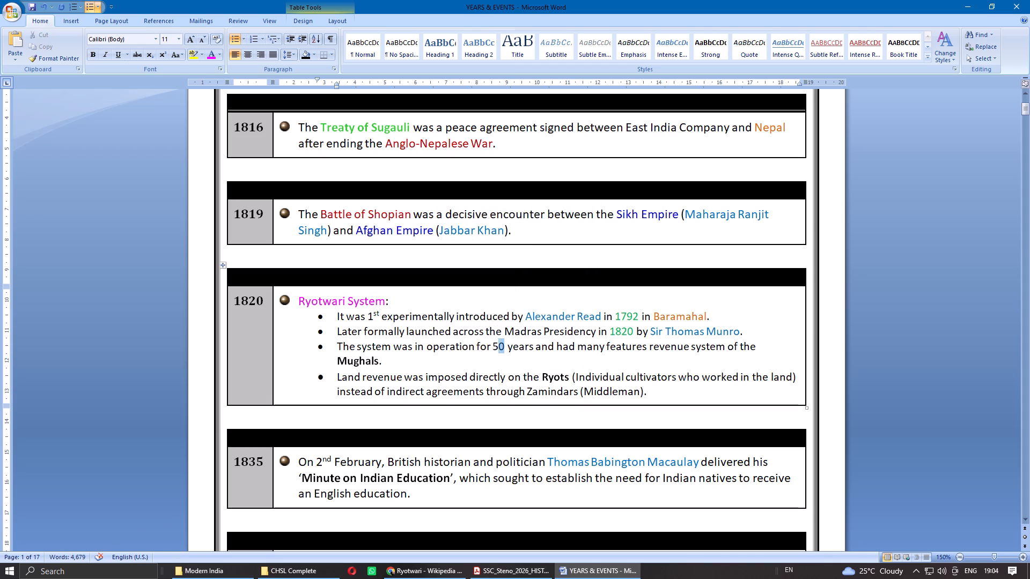
left_click_drag(506, 344, 518, 344)
left_click(121, 58)
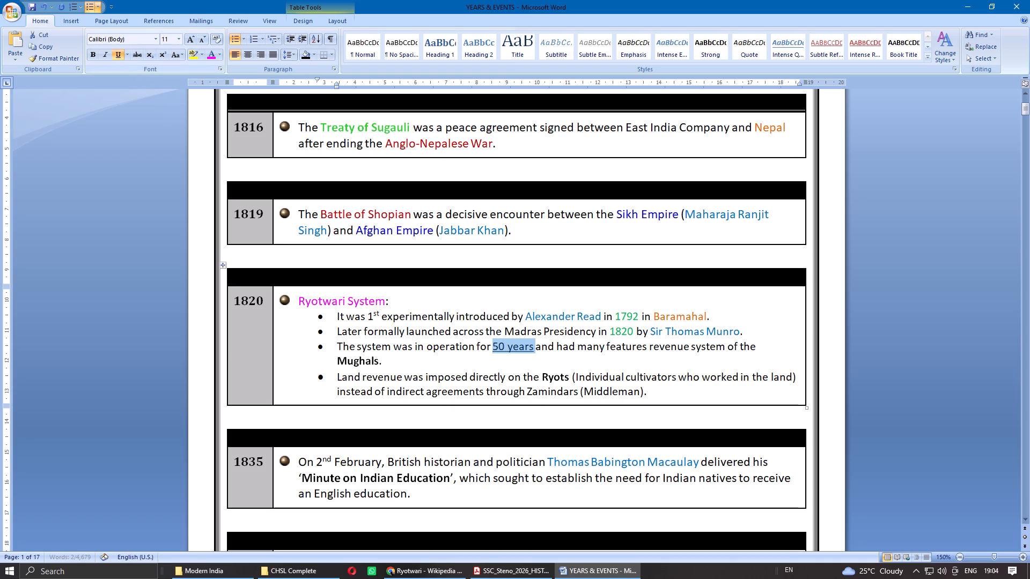
left_click(607, 324)
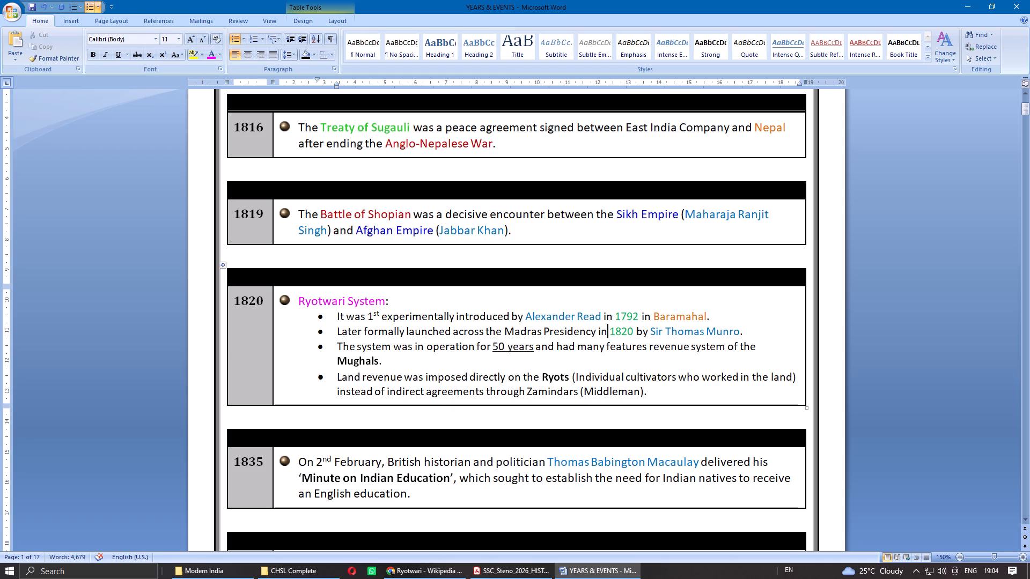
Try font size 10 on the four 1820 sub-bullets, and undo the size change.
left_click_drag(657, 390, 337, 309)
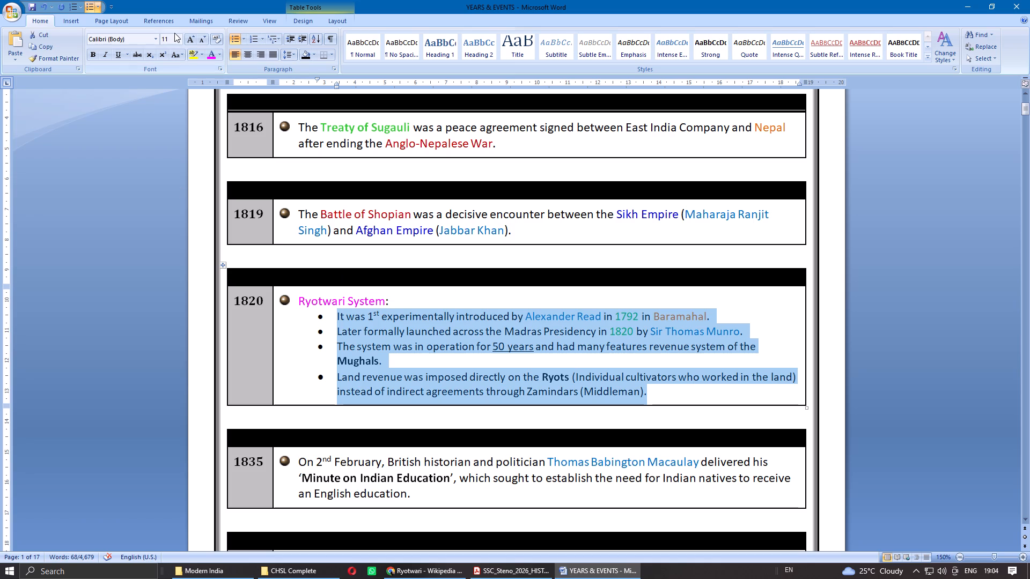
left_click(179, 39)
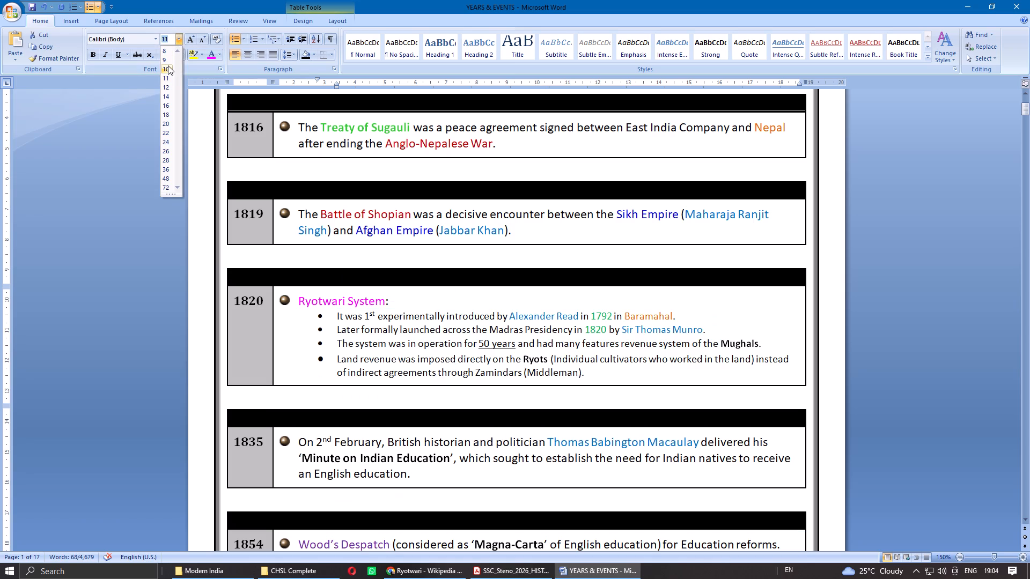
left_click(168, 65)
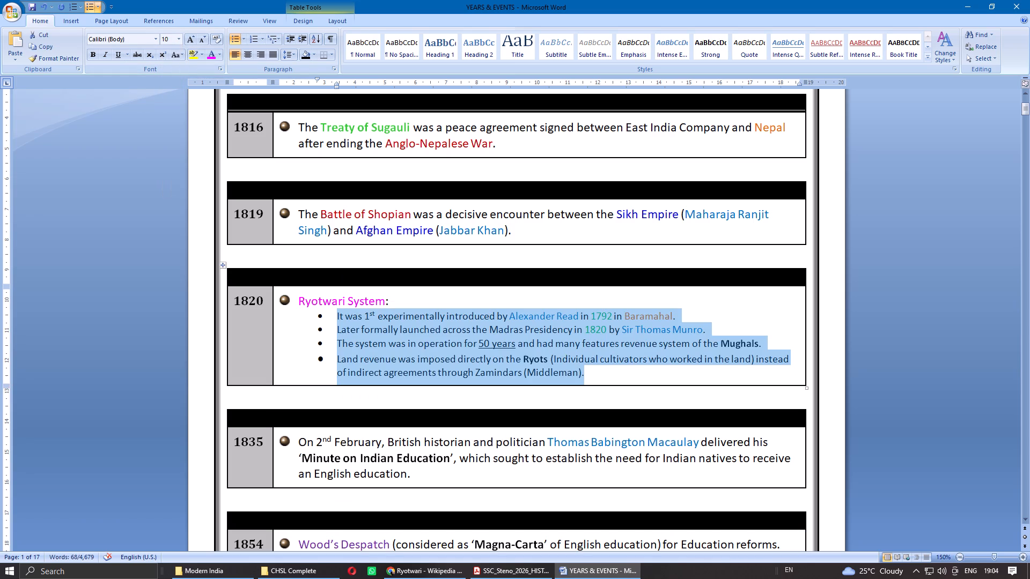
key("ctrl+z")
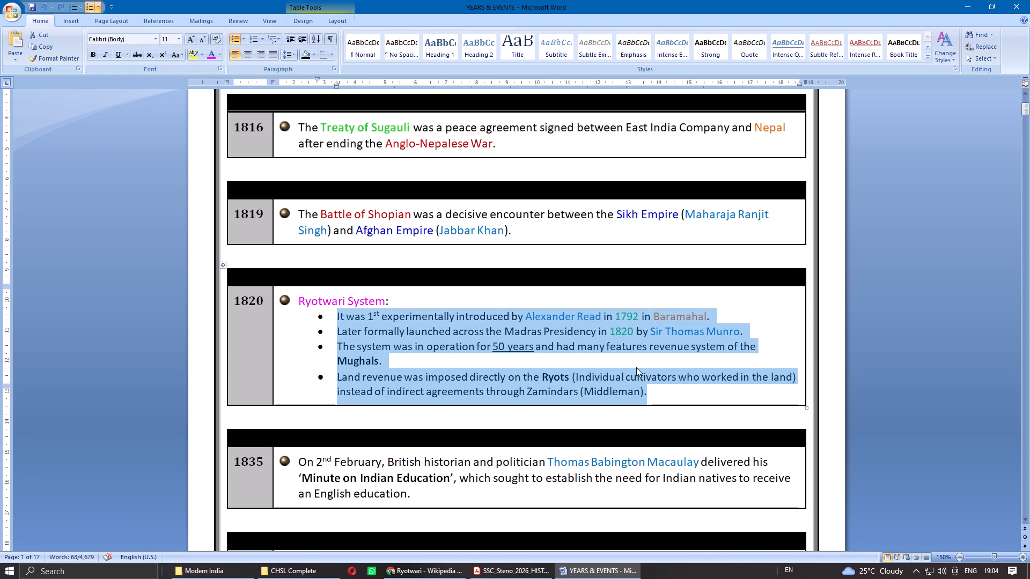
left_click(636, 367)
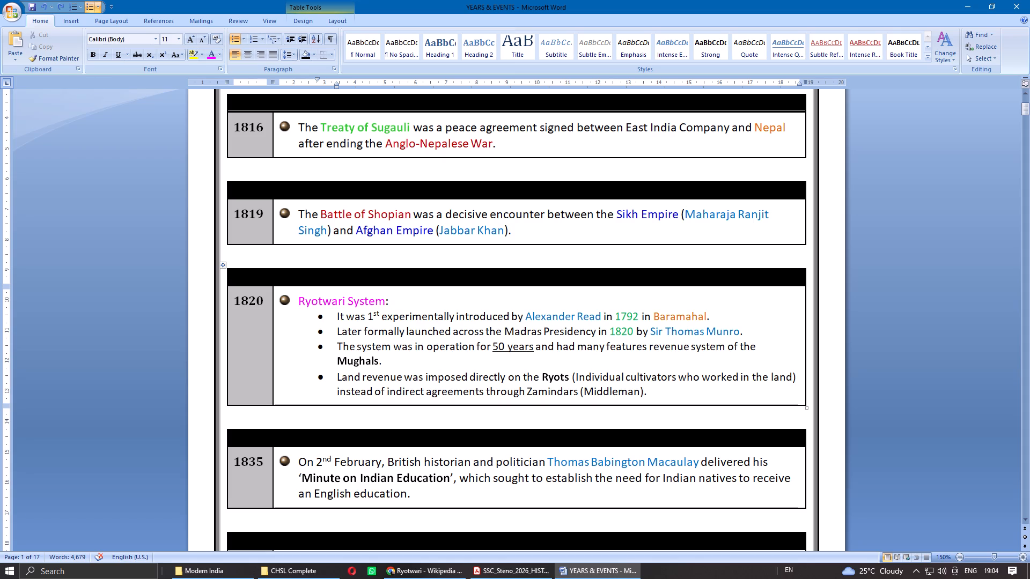
Save the YEARS & EVENTS document.
left_click(29, 4)
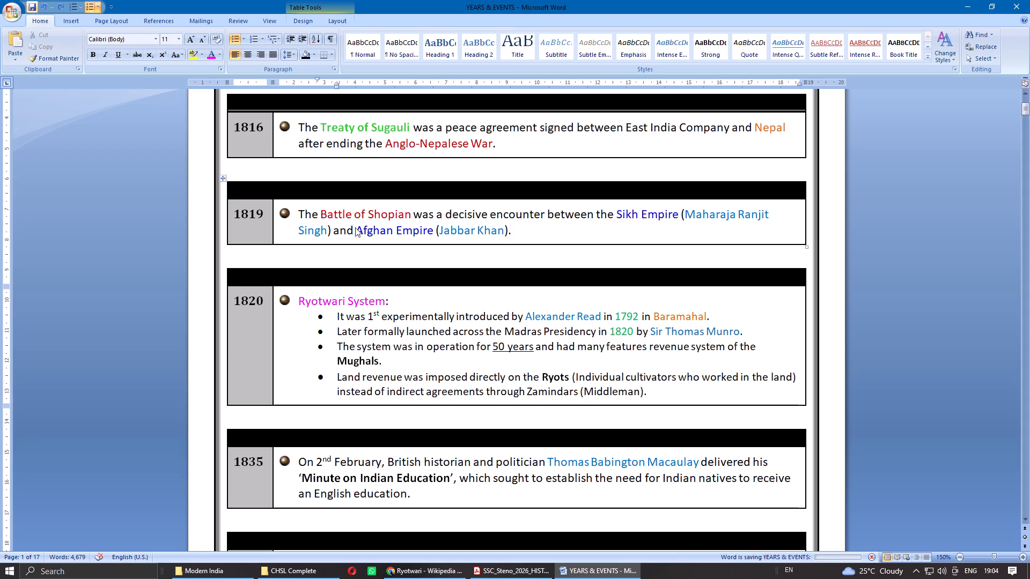
Set the font size of the entire YEARS & EVENTS document to 11.
scroll(506, 323, "down", 4)
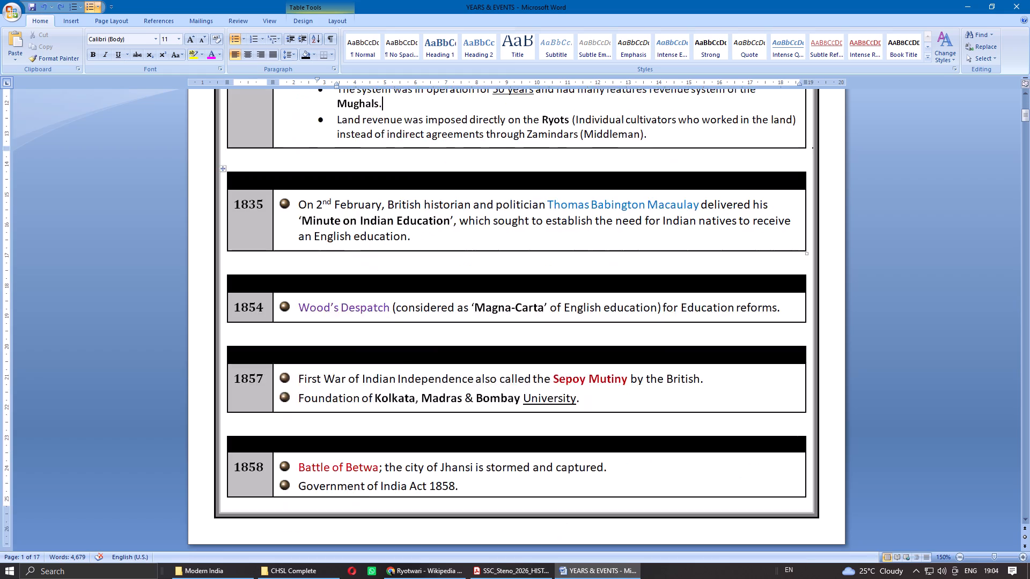
scroll(506, 323, "down", 8)
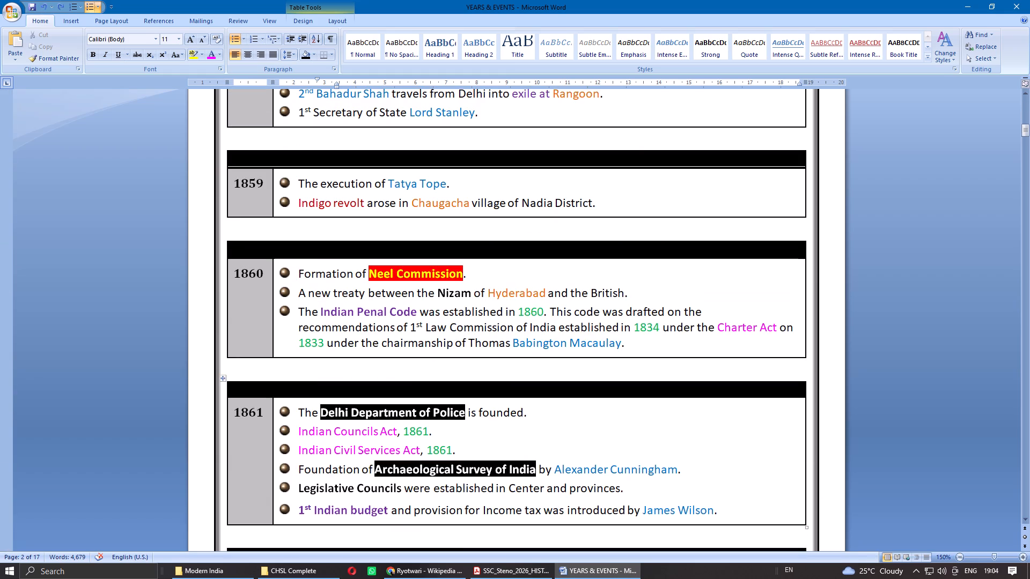
scroll(665, 452, "down", 6)
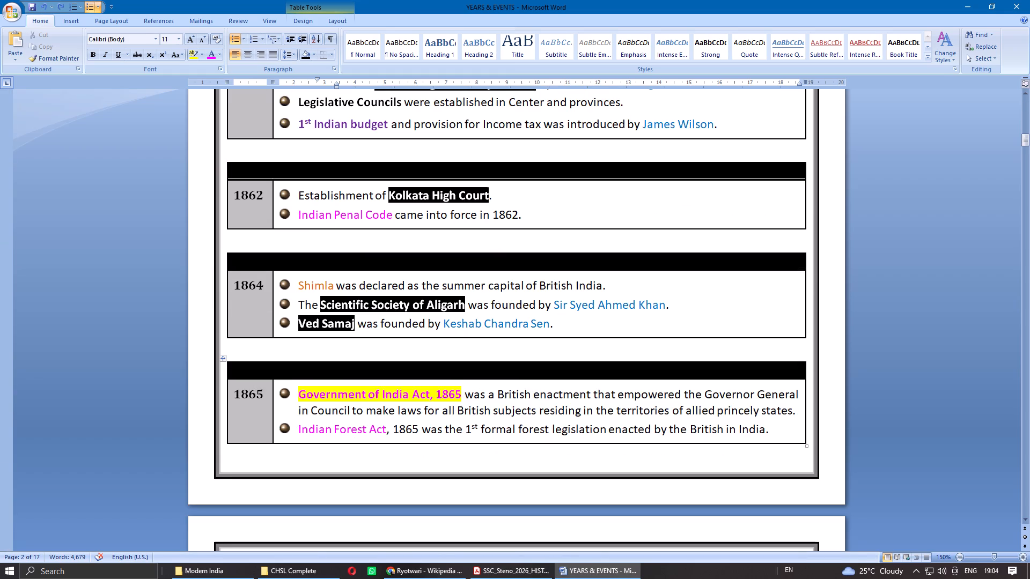
key("ctrl+a")
left_click(179, 37)
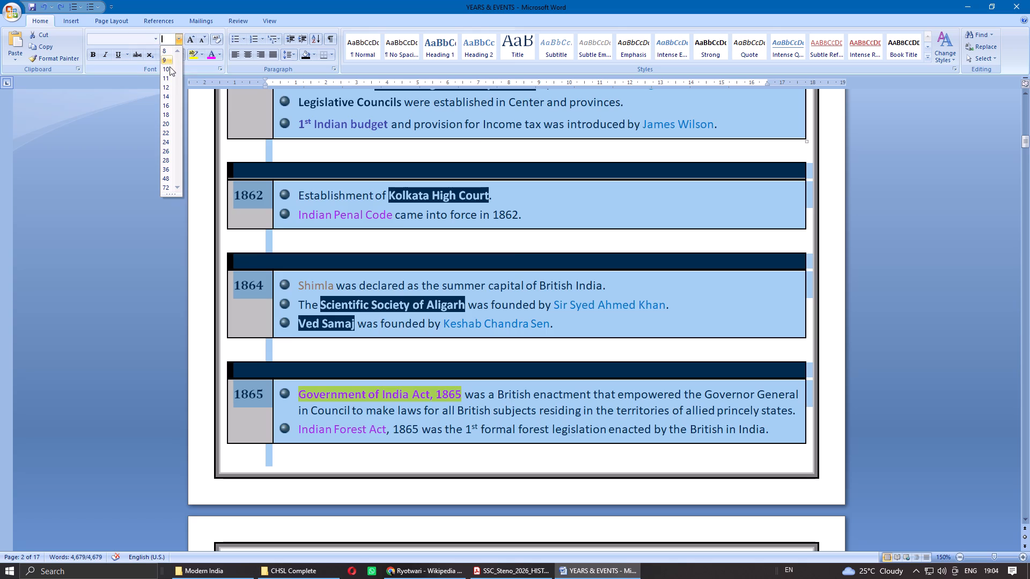
left_click(170, 76)
left_click(606, 332)
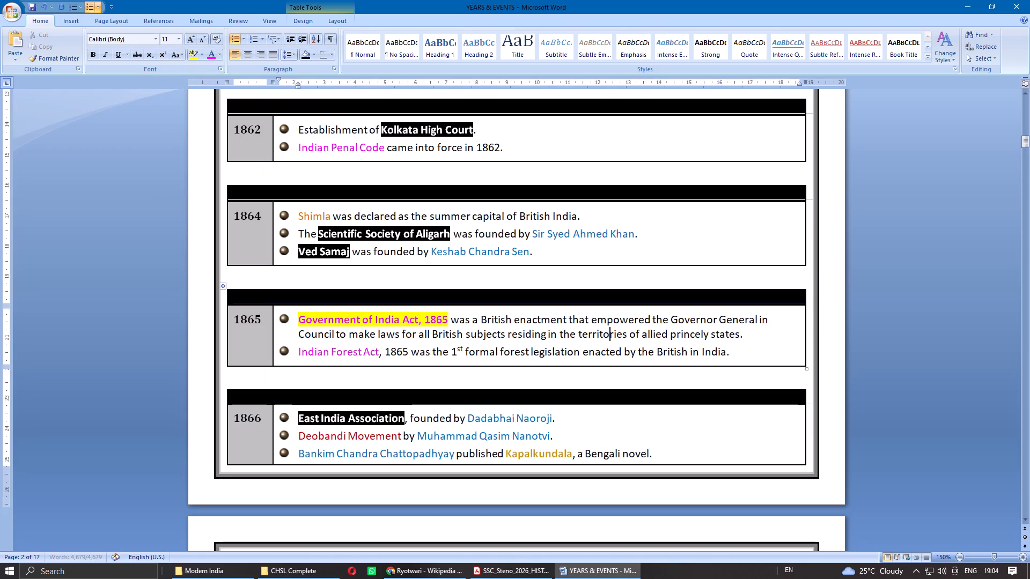
Review the layout of the opening pages at several zoom levels, including the two-page view, and return to 150% zoom.
scroll(606, 332, "up", 20)
scroll(606, 332, "up", 2)
scroll(570, 339, "down", 2)
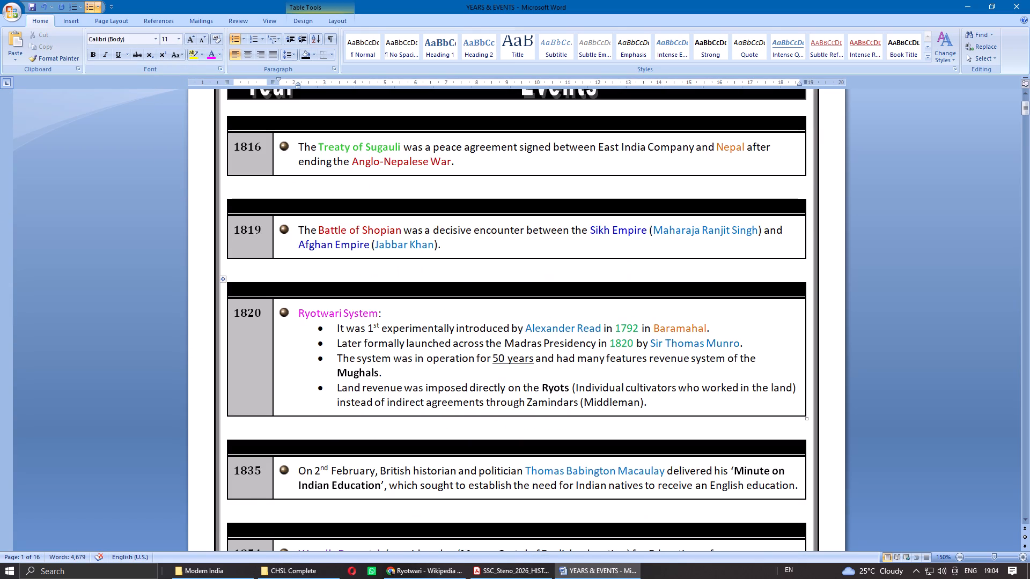
scroll(643, 392, "down", 3)
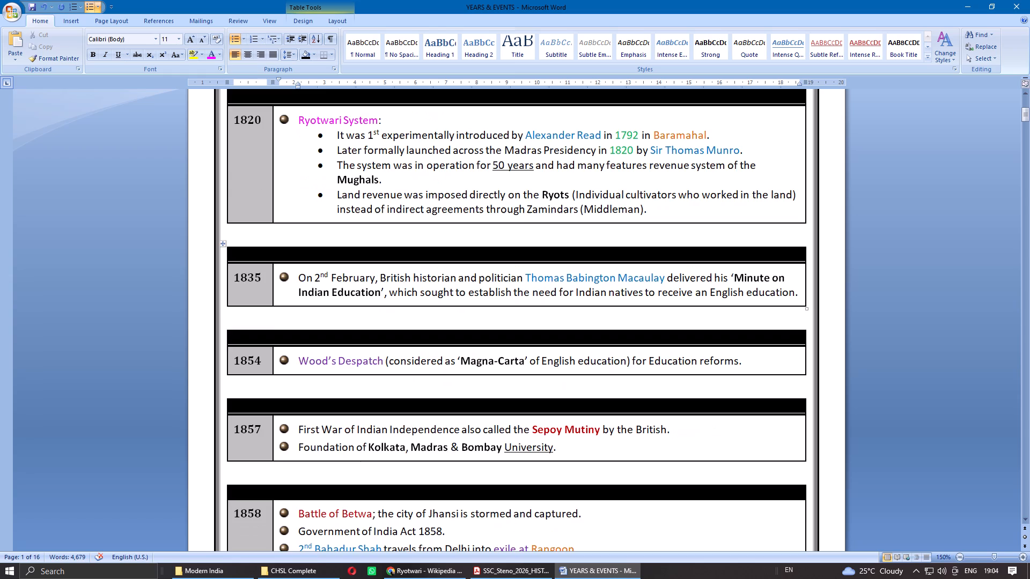
left_click(962, 558)
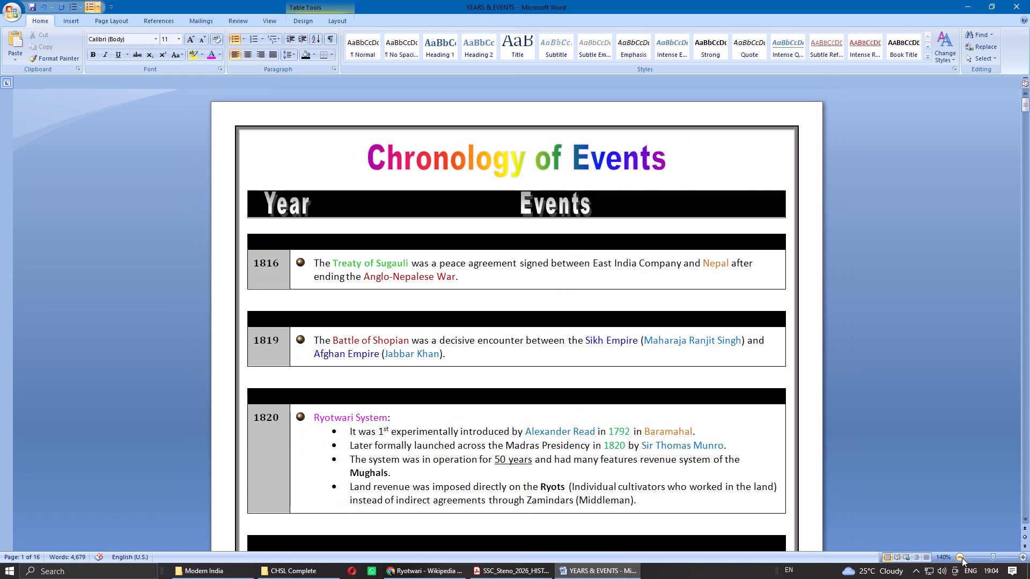
left_click(1016, 557)
left_click_drag(1009, 555, 972, 559)
left_click_drag(998, 555, 974, 558)
triple_click(1025, 555)
triple_click(1021, 556)
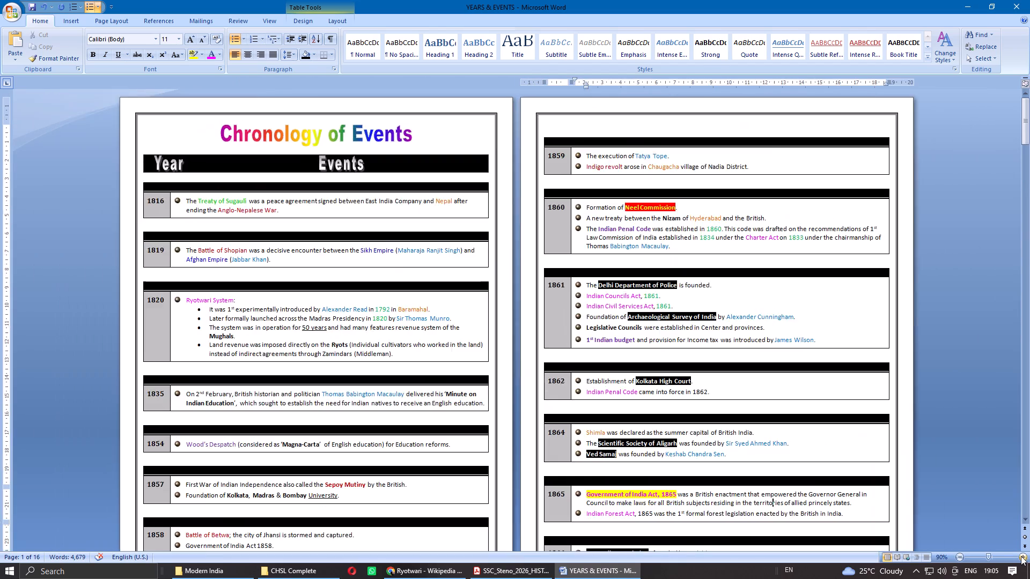
double_click(1021, 556)
left_click(1021, 556)
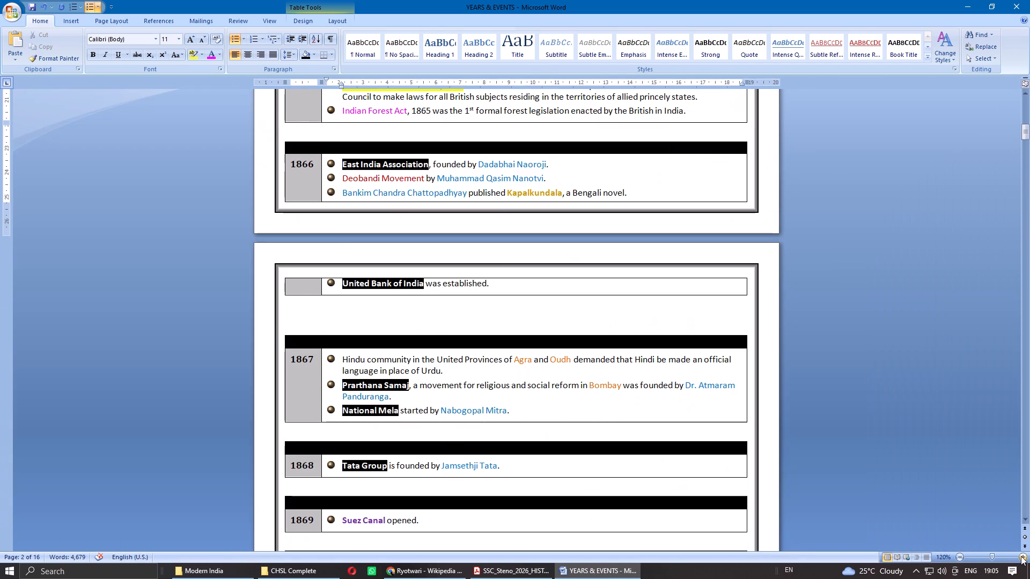
left_click(1021, 556)
left_click(1021, 556)
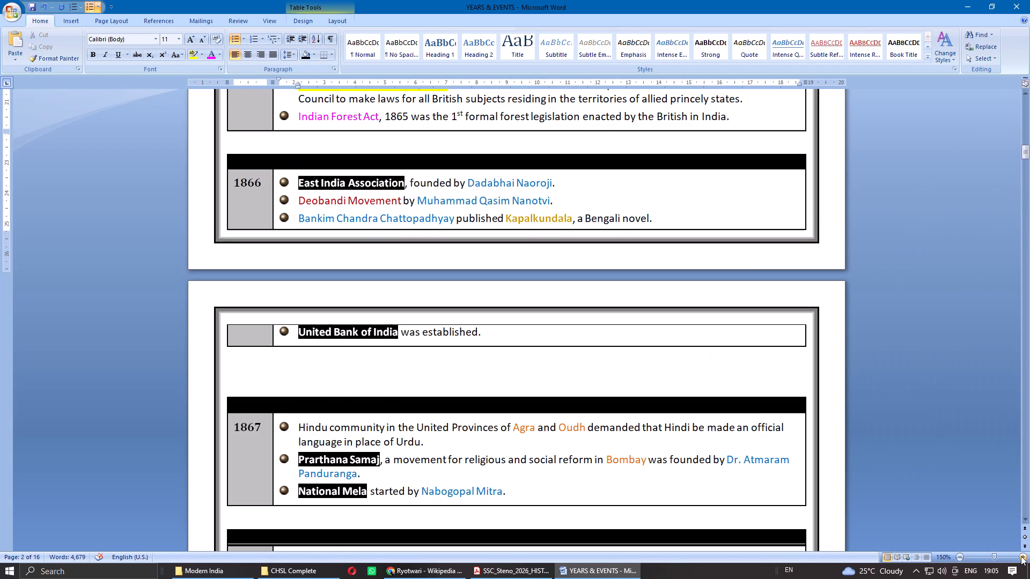
scroll(492, 390, "up", 18)
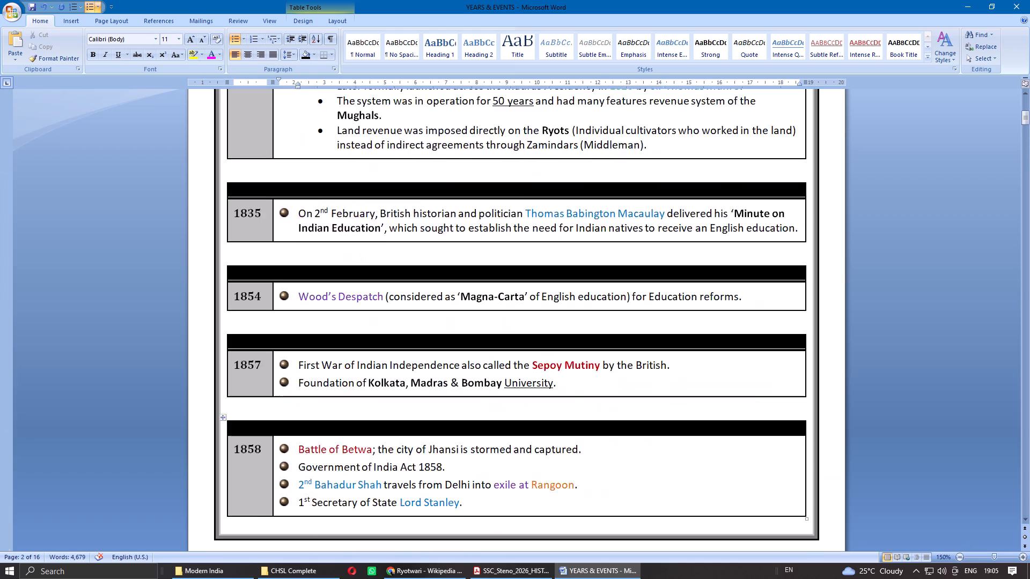
scroll(492, 389, "up", 20)
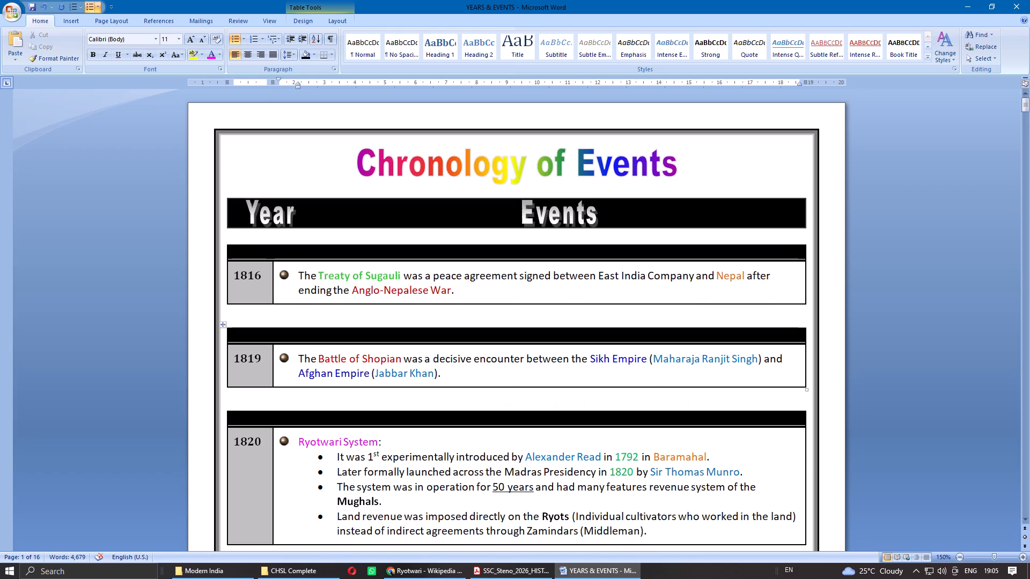
scroll(422, 343, "down", 1)
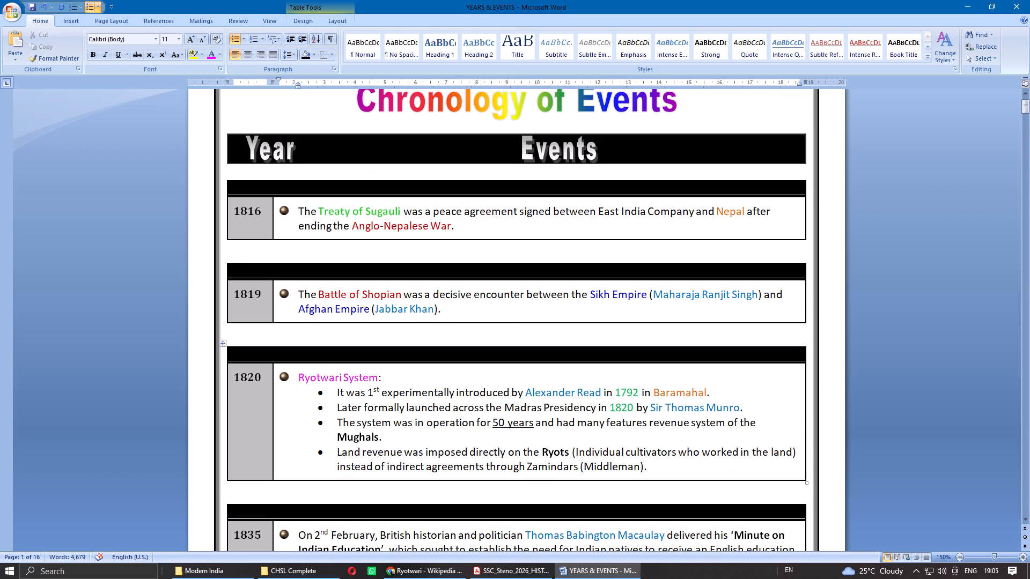
scroll(517, 420, "down", 1)
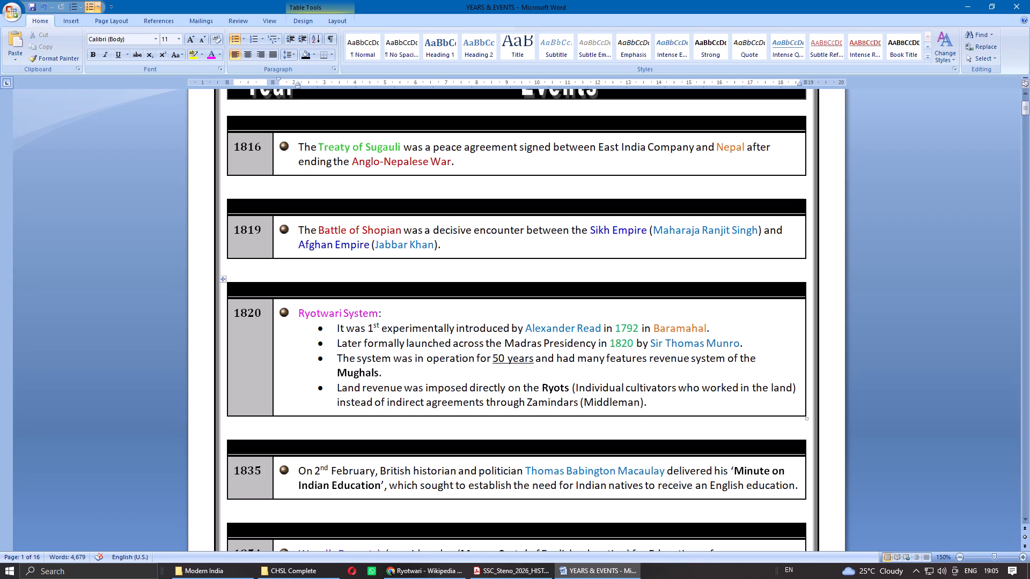
scroll(511, 414, "down", 2)
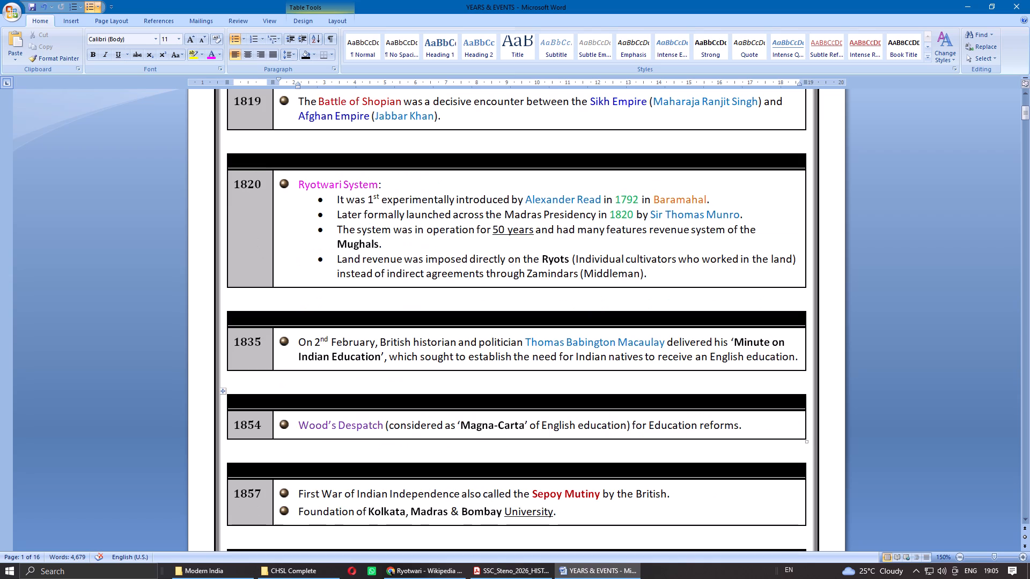
scroll(511, 412, "down", 3)
scroll(511, 412, "up", 2)
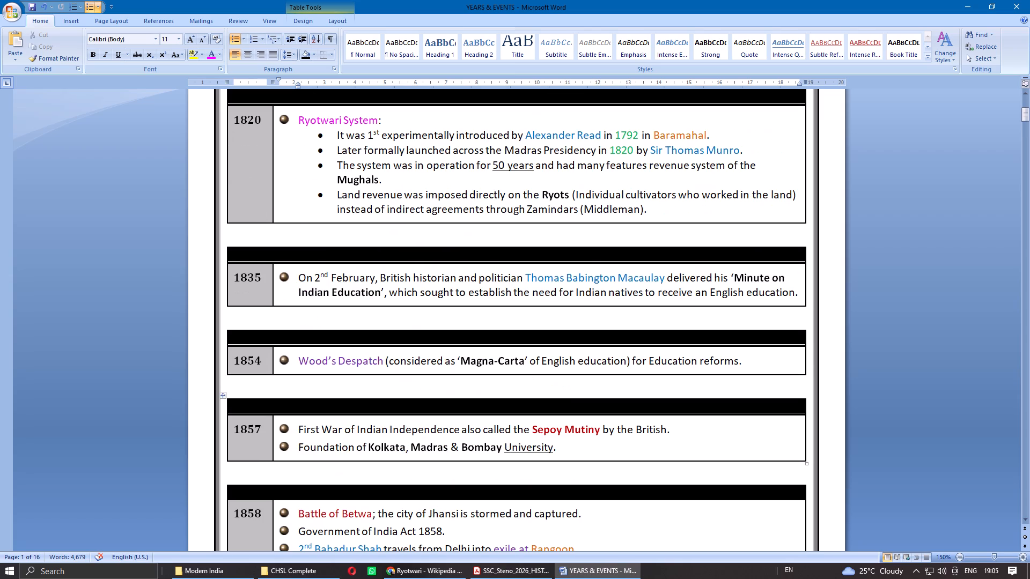
Save the YEARS & EVENTS document.
left_click(30, 8)
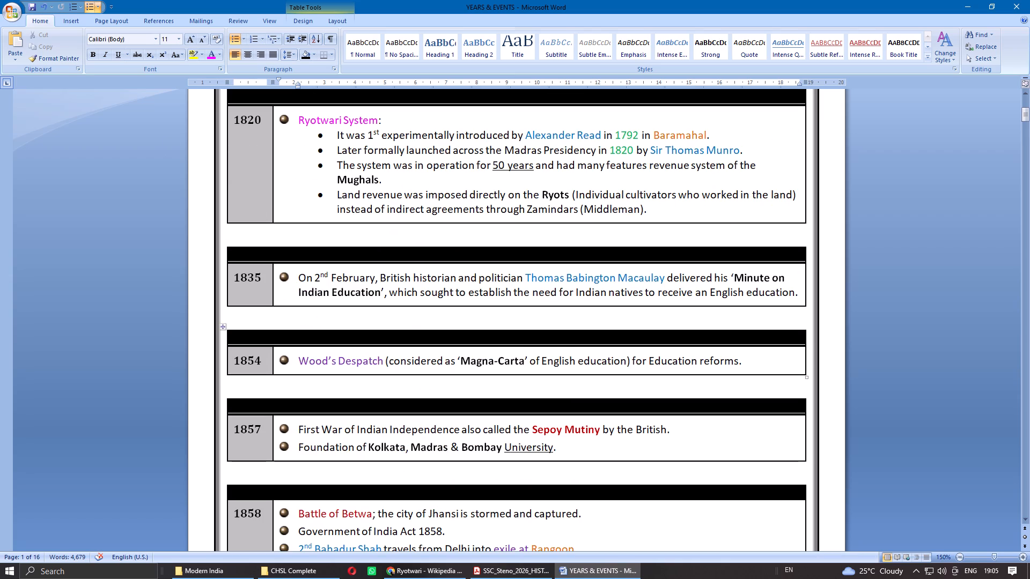
Remove the extra blank line above the 1904 table.
scroll(578, 355, "down", 17)
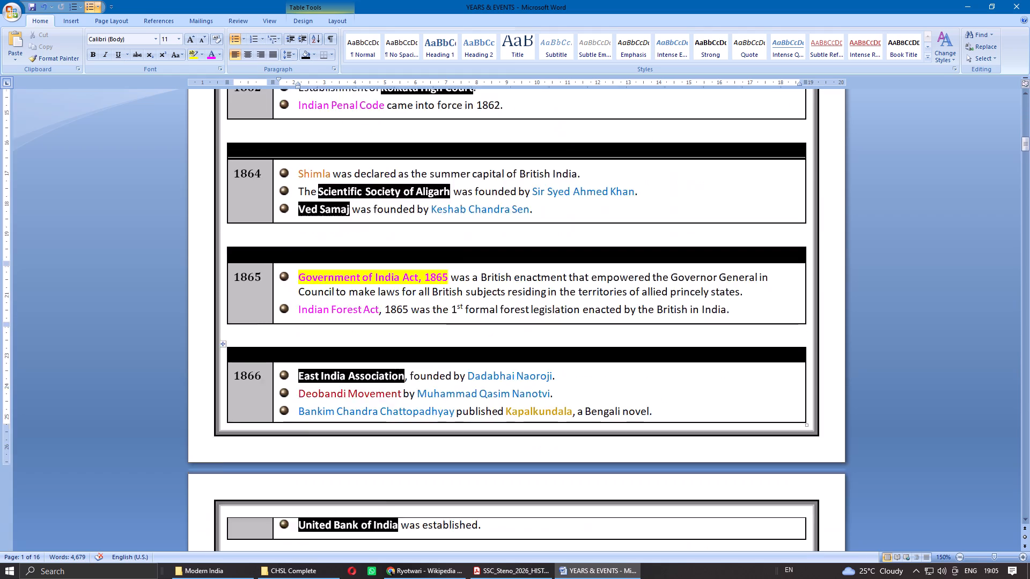
scroll(579, 355, "down", 20)
scroll(579, 355, "down", 8)
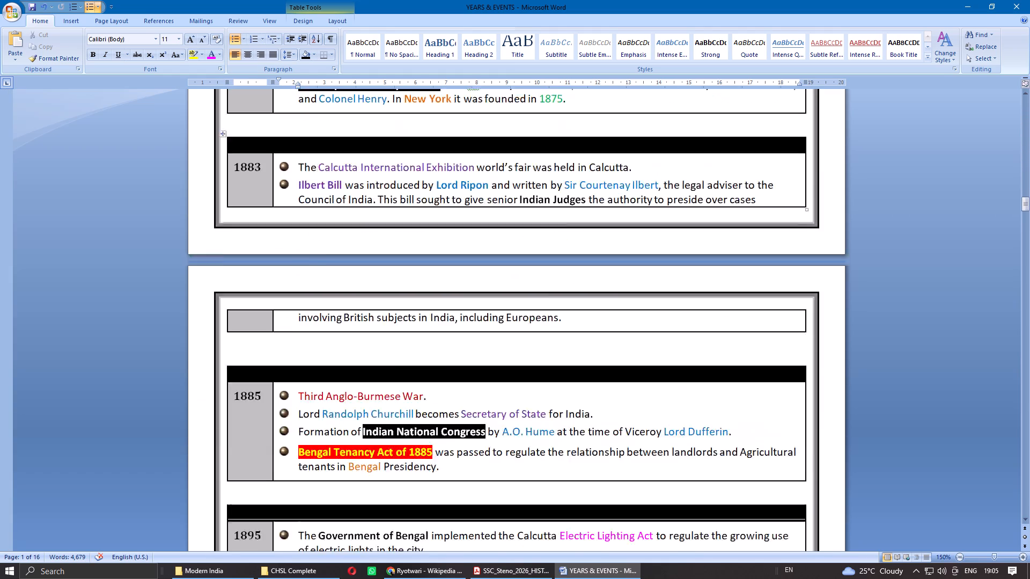
scroll(579, 355, "down", 15)
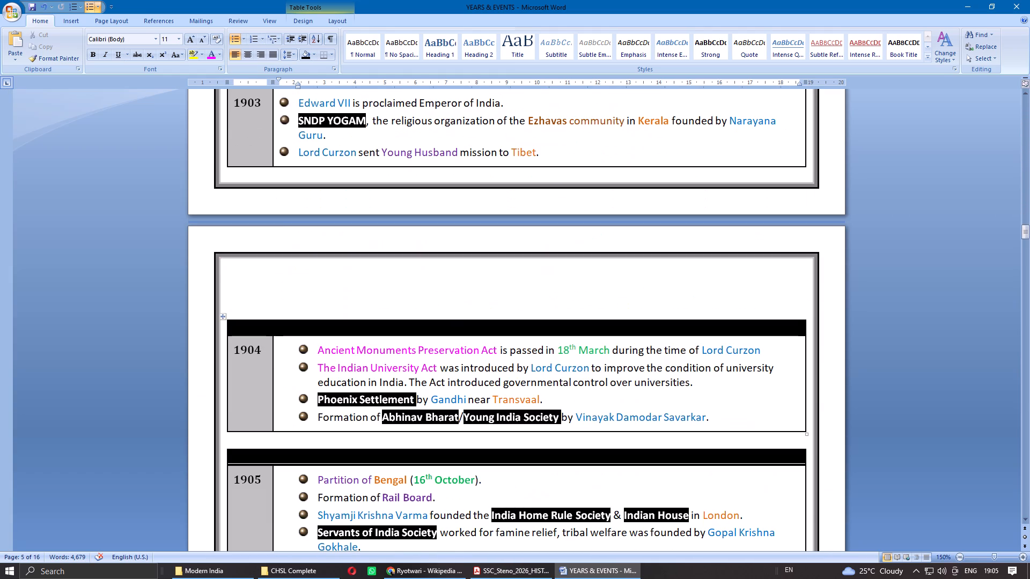
left_click(362, 309)
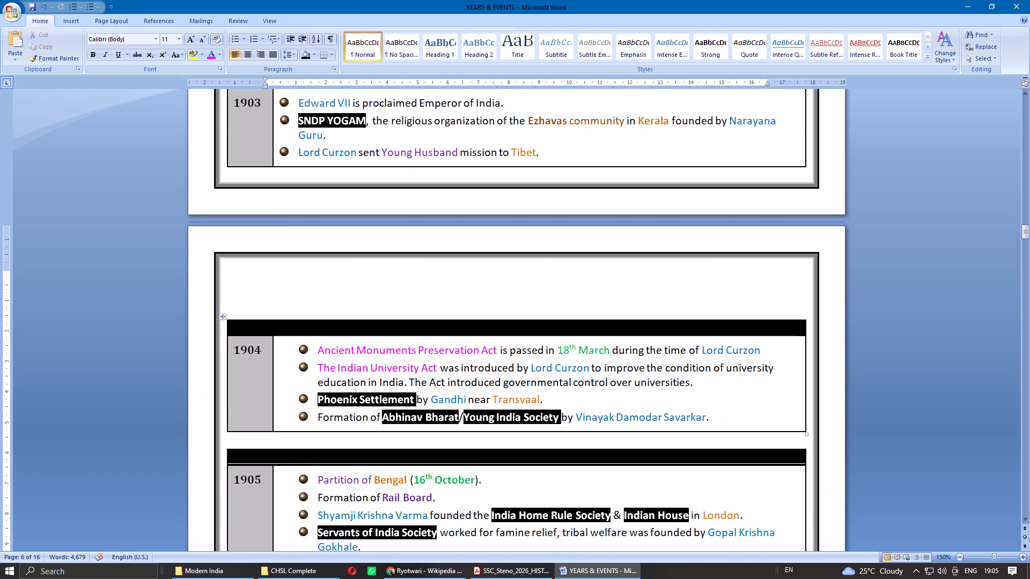
key("BackSpace")
key("BackSpace")
key("BackSpace")
Remove the extra blank line above the 1911 table.
scroll(550, 398, "down", 5)
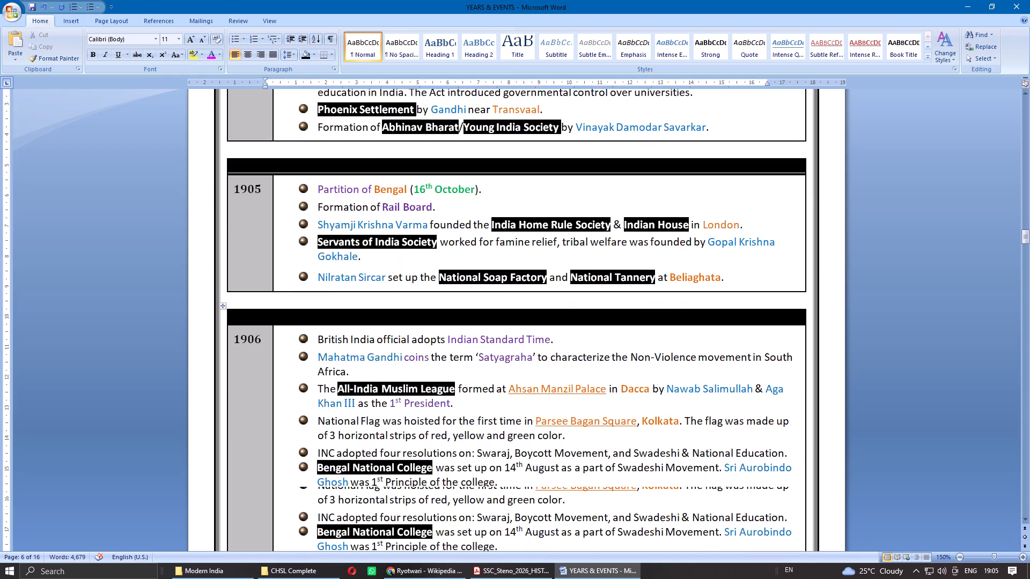
scroll(551, 404, "down", 15)
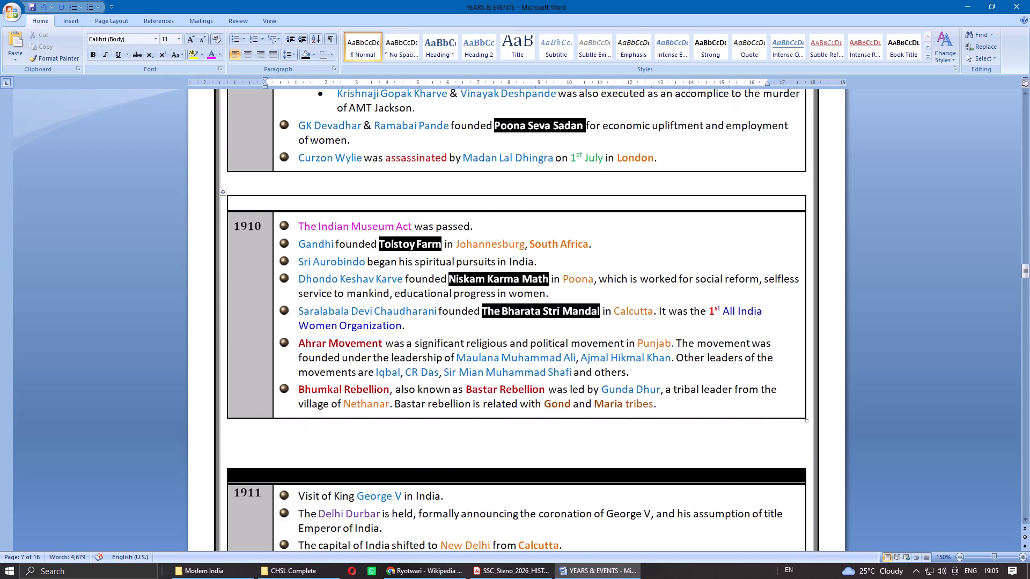
scroll(550, 414, "down", 4)
left_click(343, 206)
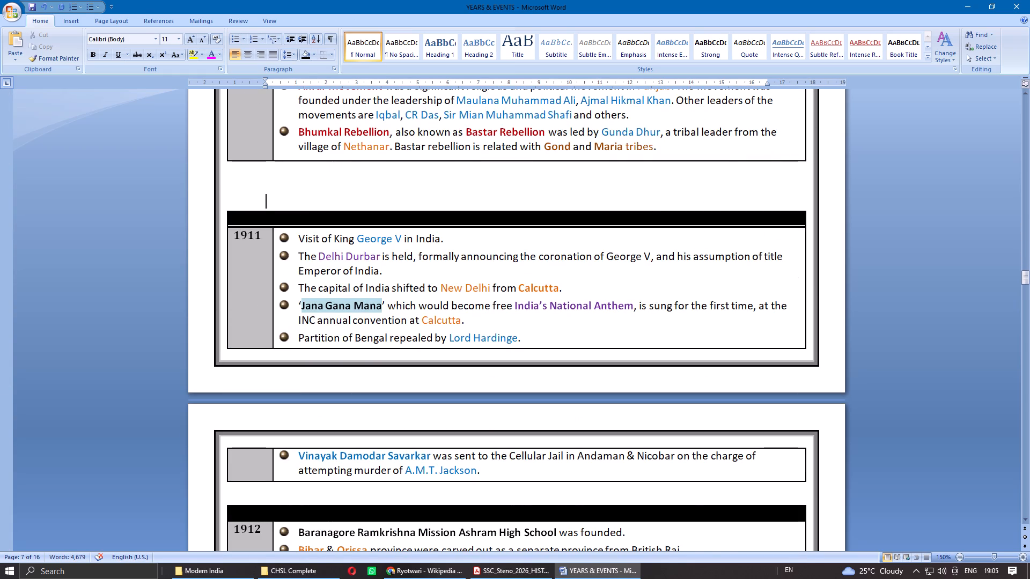
key("BackSpace")
key("BackSpace")
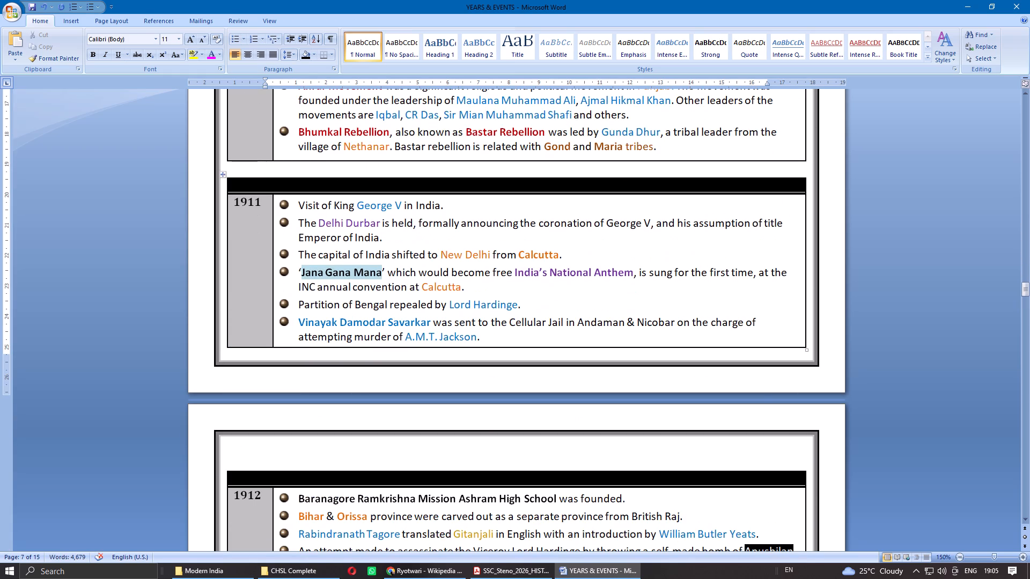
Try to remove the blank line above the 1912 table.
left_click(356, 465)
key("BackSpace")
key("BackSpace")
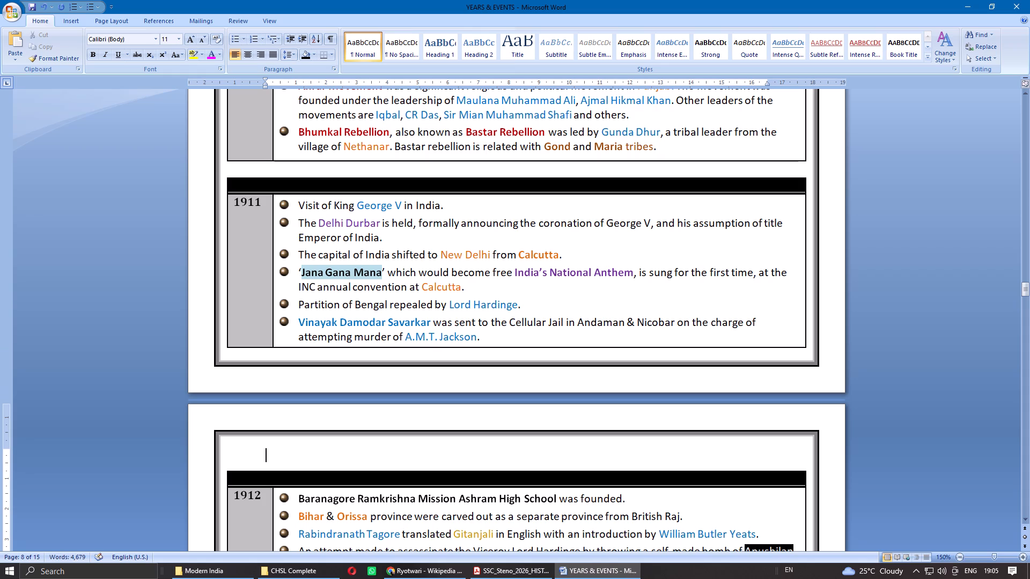
Examine the spacing and page breaks of the year tables from 1912 through 1947.
scroll(562, 405, "down", 5)
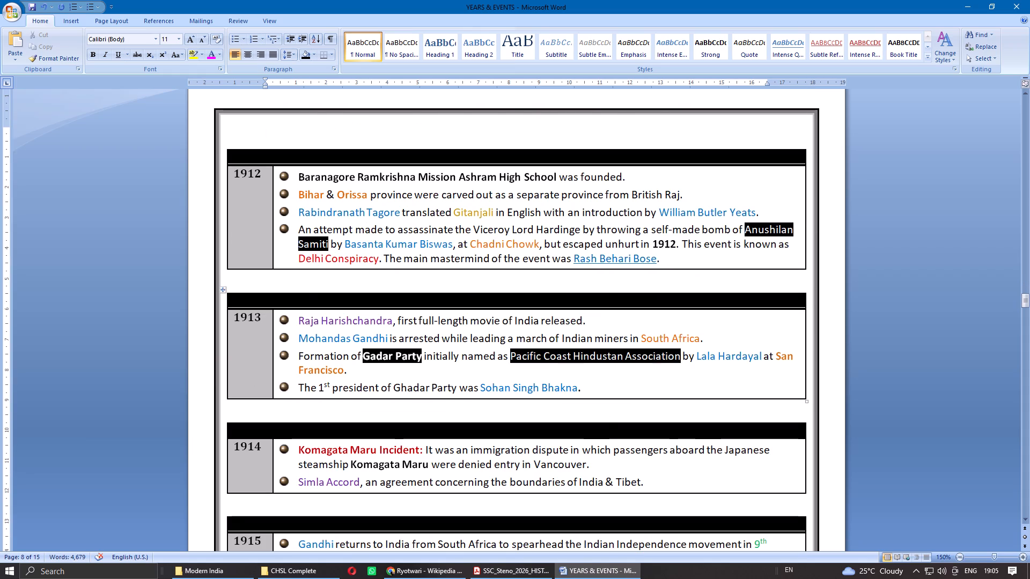
scroll(430, 314, "down", 20)
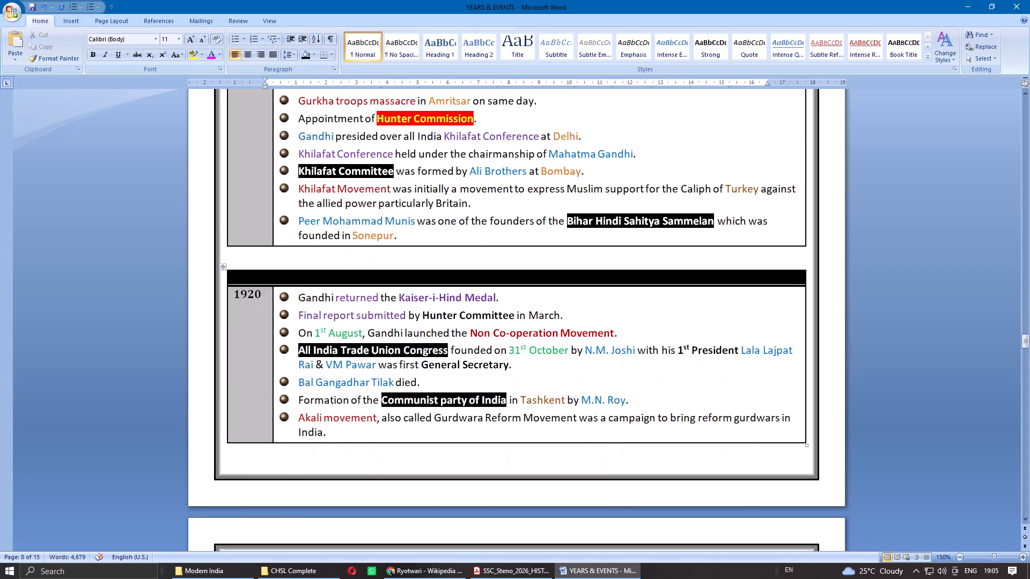
scroll(435, 326, "down", 14)
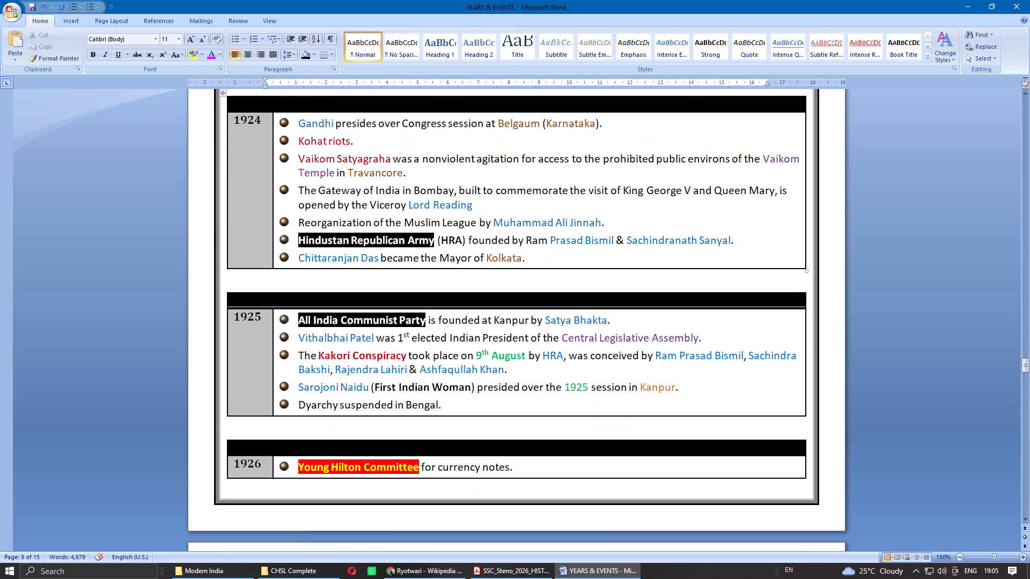
scroll(435, 327, "down", 20)
scroll(435, 327, "down", 11)
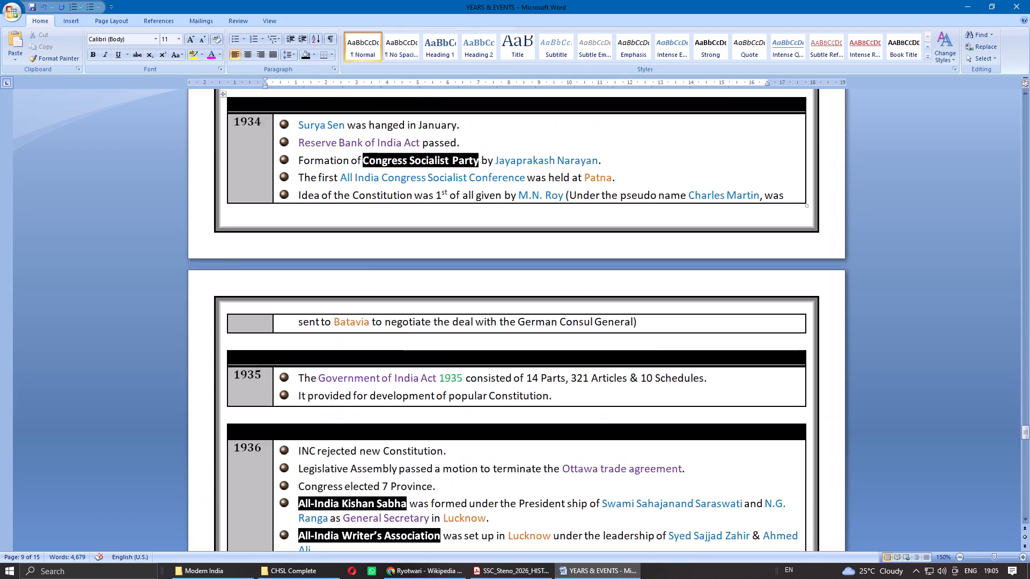
scroll(435, 328, "down", 20)
scroll(435, 328, "down", 10)
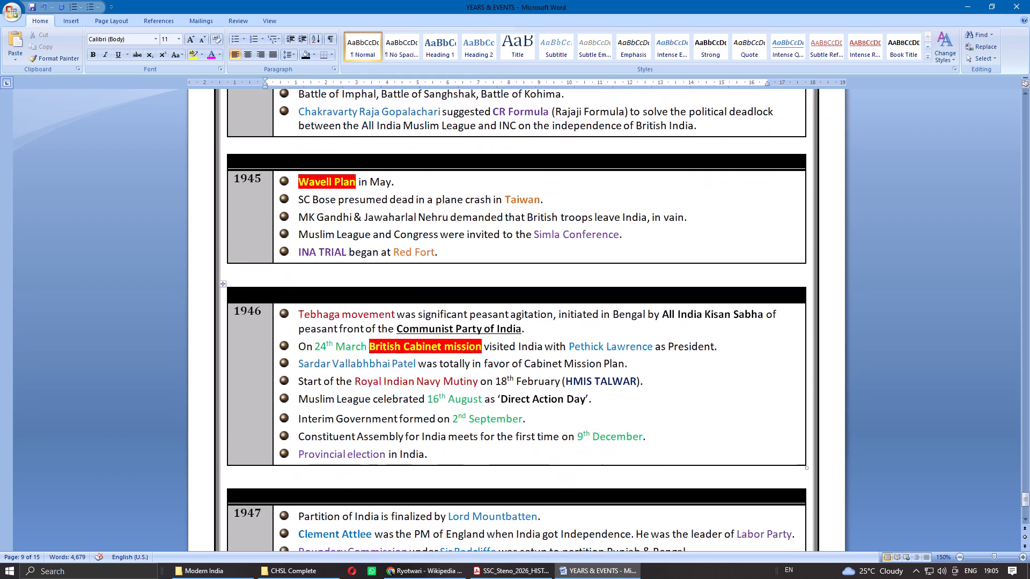
scroll(435, 329, "down", 14)
scroll(434, 329, "up", 19)
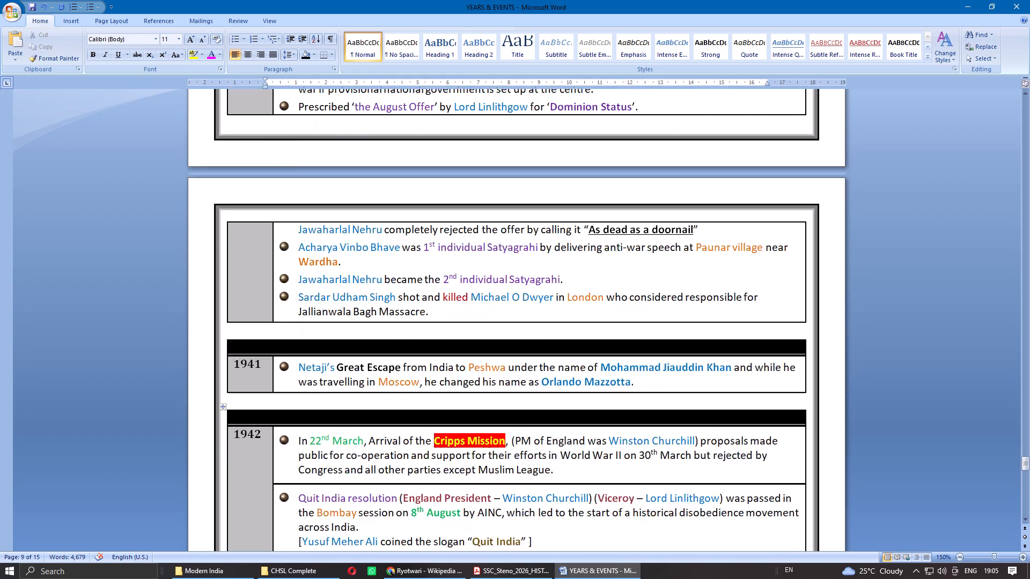
scroll(434, 329, "up", 20)
scroll(434, 329, "up", 18)
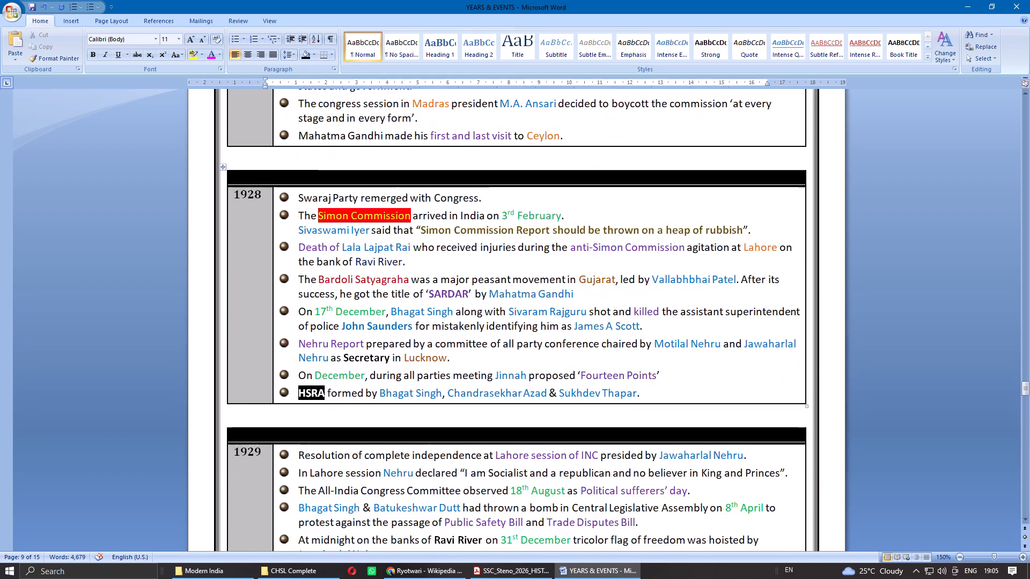
scroll(434, 329, "up", 5)
scroll(434, 329, "up", 20)
scroll(434, 329, "up", 3)
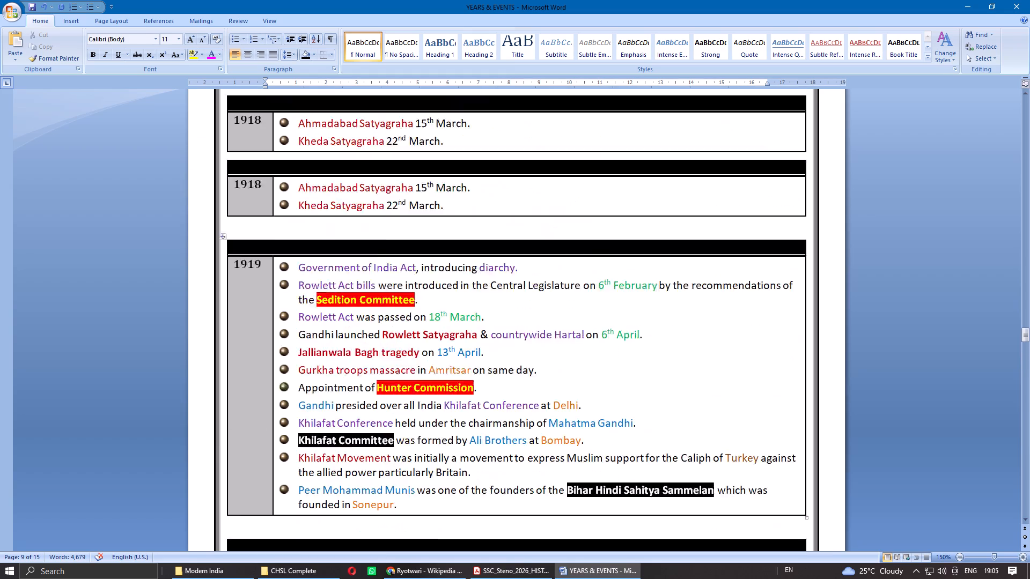
Exclude the word "Indira" in the 1917 table from spelling and grammar checking.
scroll(434, 329, "up", 7)
scroll(433, 332, "down", 4)
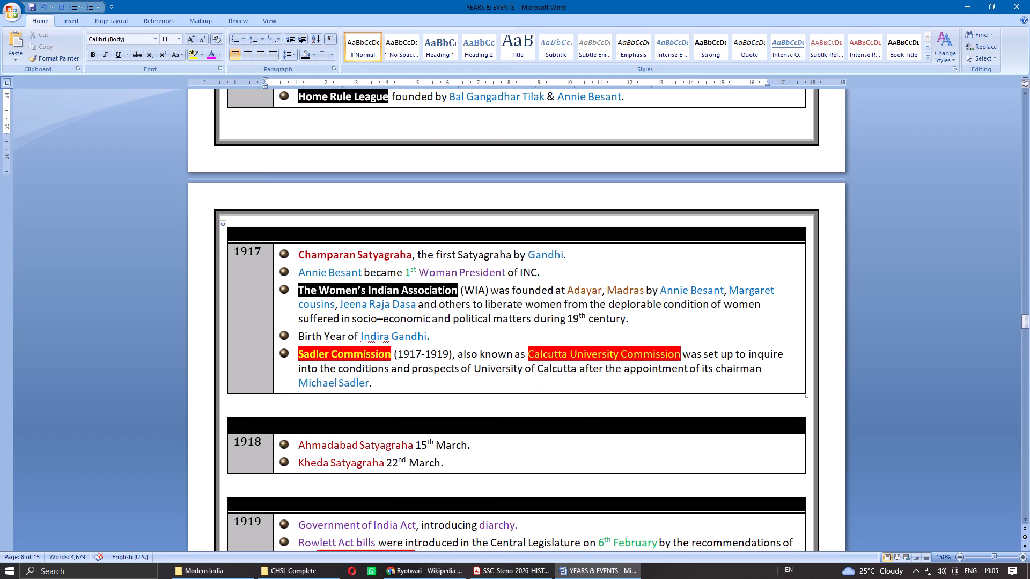
double_click(374, 337)
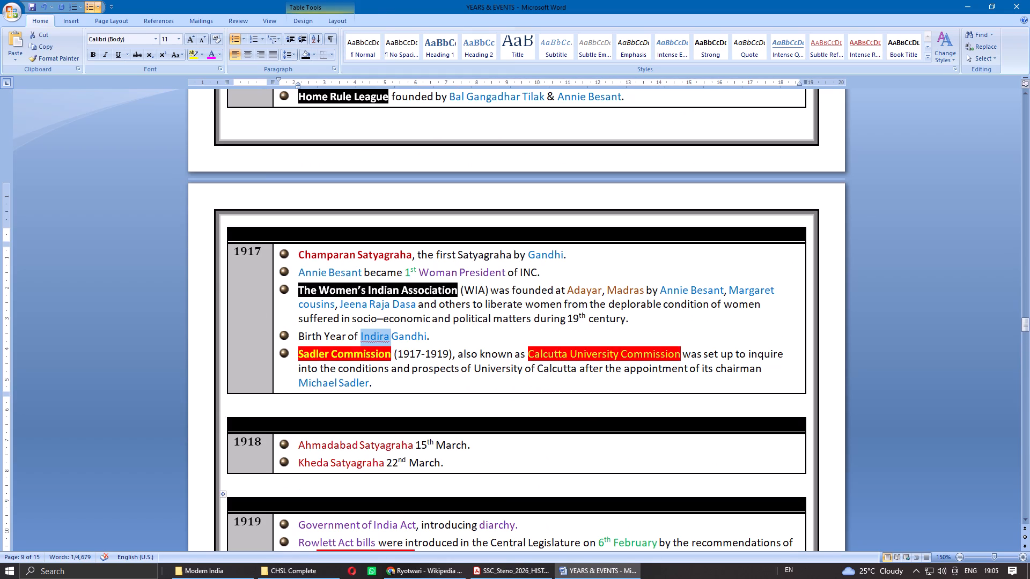
left_click(148, 552)
left_click(510, 318)
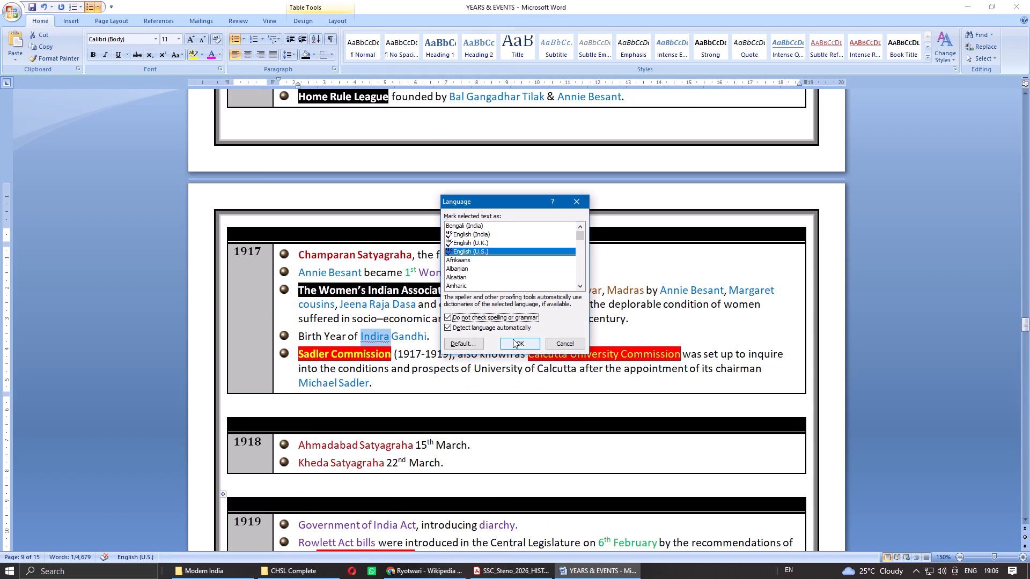
left_click(513, 339)
Examine the layout and spacing of the year tables from 1916 back to 1885, including the 1909 sub-bullets.
scroll(513, 340, "up", 3)
scroll(509, 350, "down", 1)
scroll(508, 351, "up", 3)
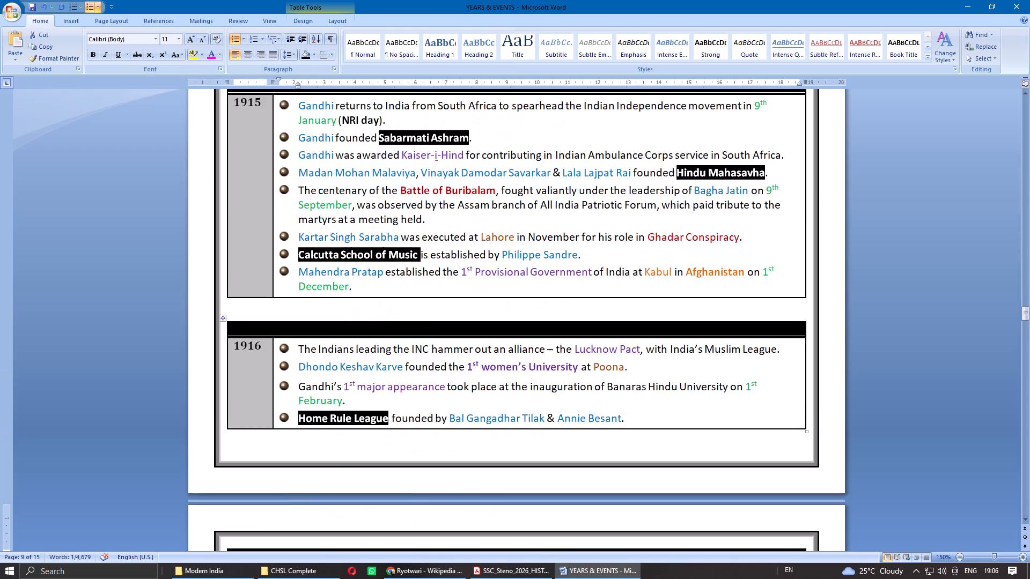
scroll(508, 351, "up", 8)
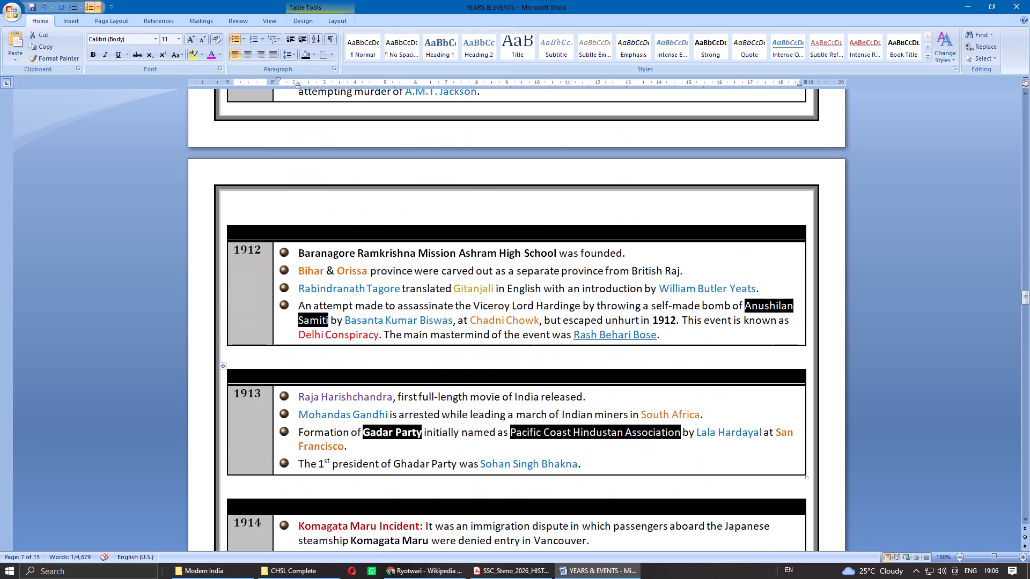
scroll(508, 351, "up", 5)
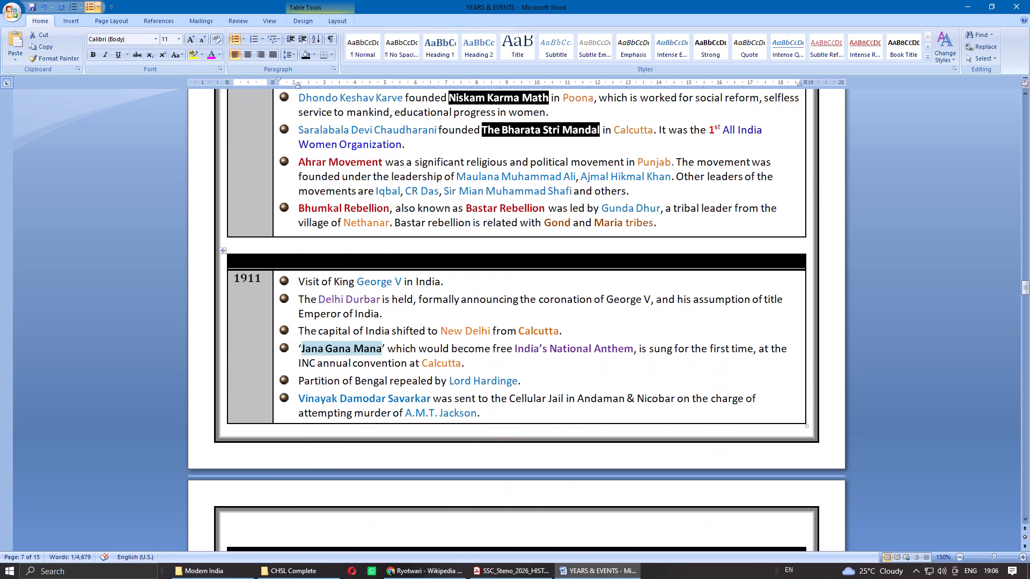
scroll(508, 351, "up", 6)
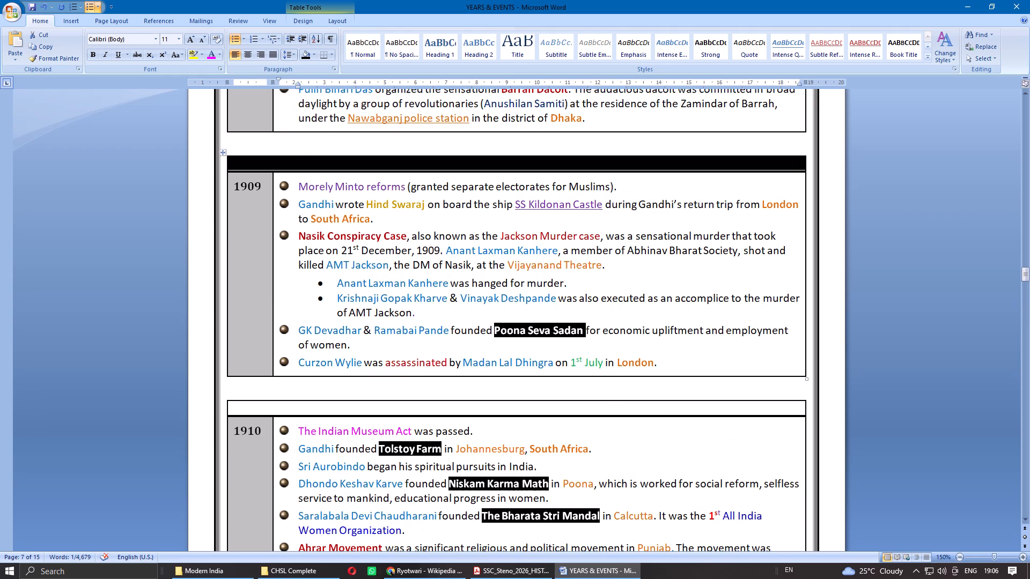
left_click_drag(426, 315, 341, 292)
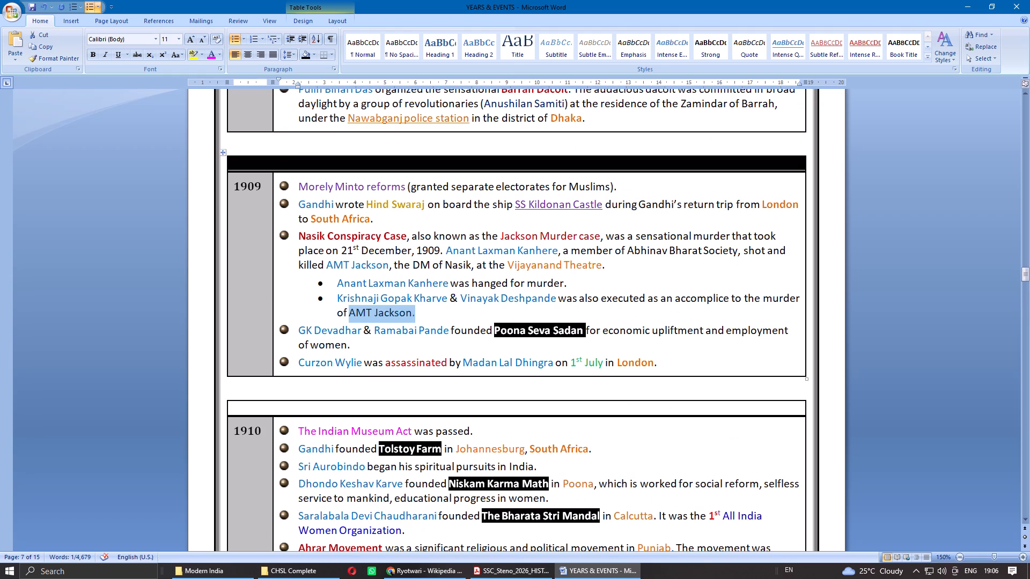
left_click_drag(341, 292, 335, 286)
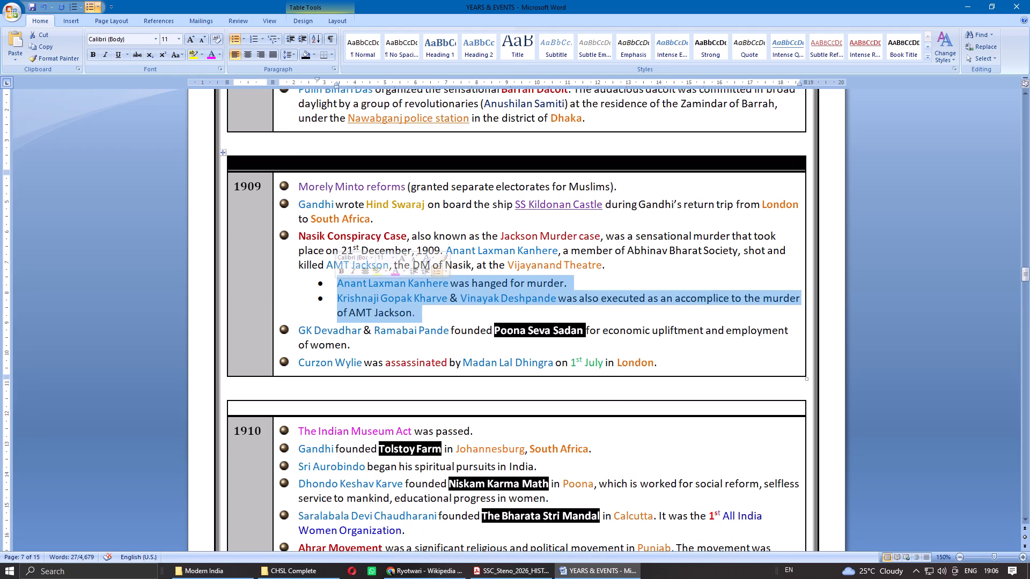
left_click(323, 290)
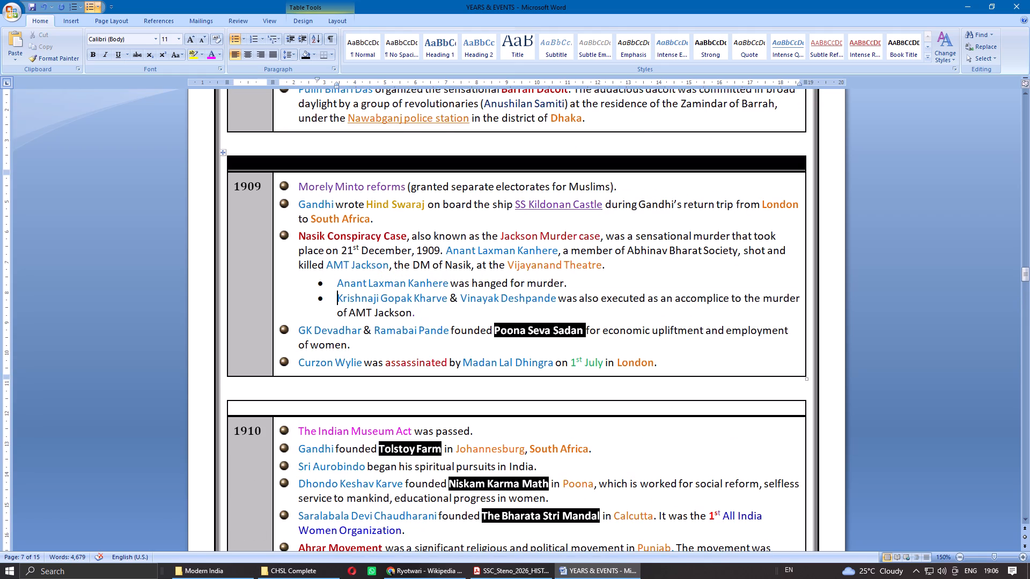
scroll(385, 291, "up", 13)
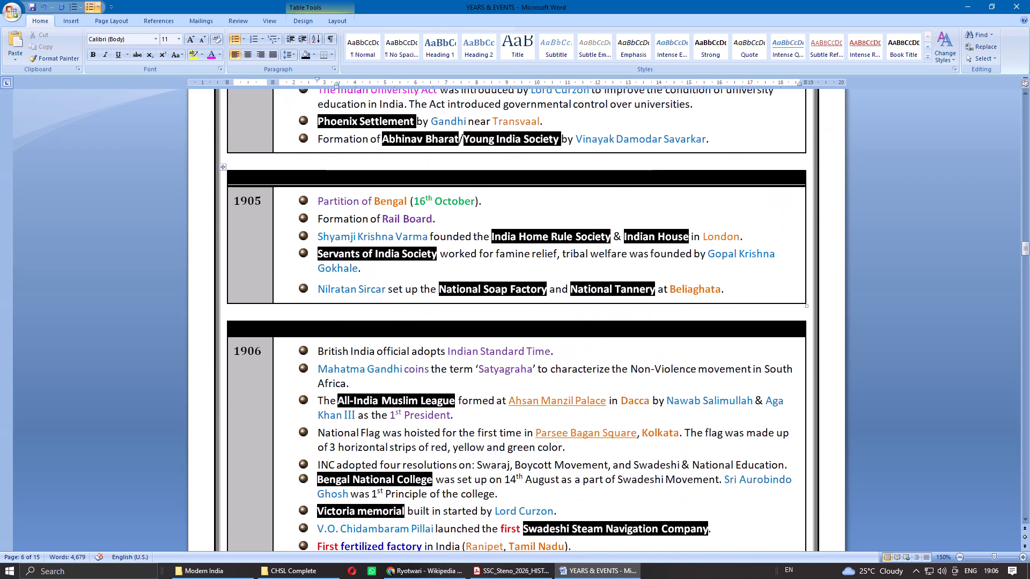
scroll(385, 290, "up", 16)
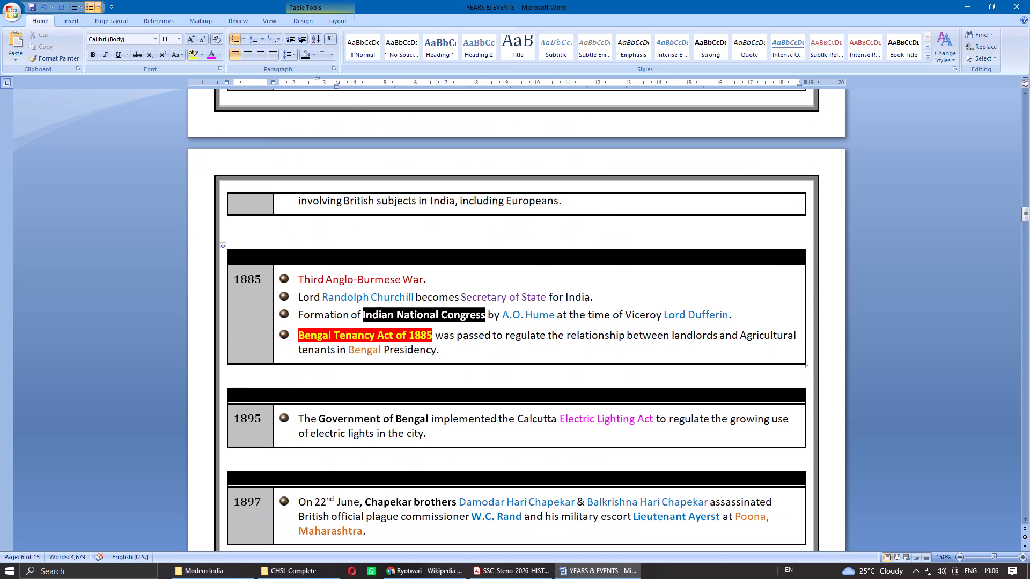
Remove the extra blank line above the 1885 table.
scroll(385, 290, "up", 2)
left_click(320, 370)
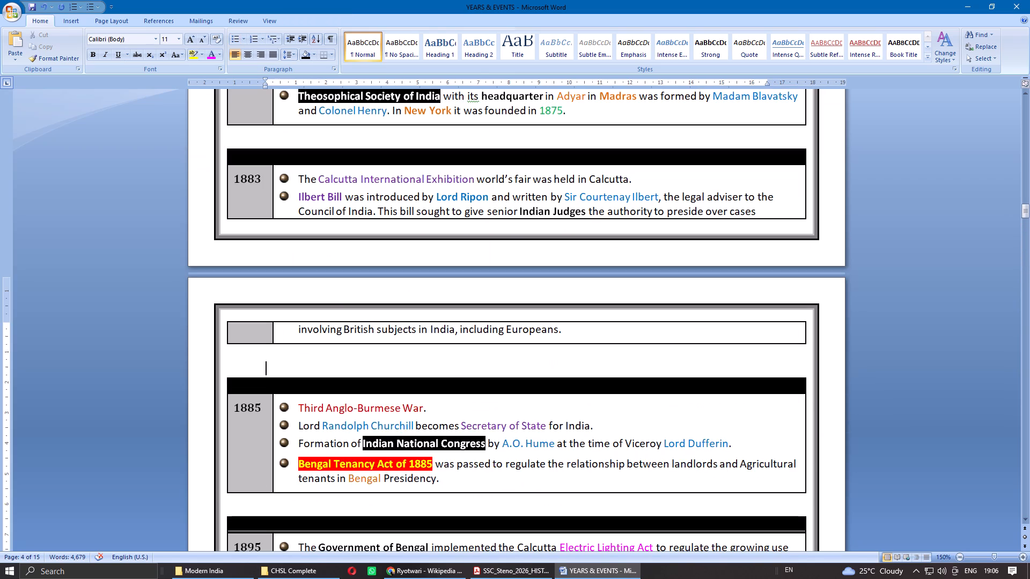
key("BackSpace")
Remove the extra blank lines between the 1866 and 1867 tables.
scroll(538, 325, "up", 11)
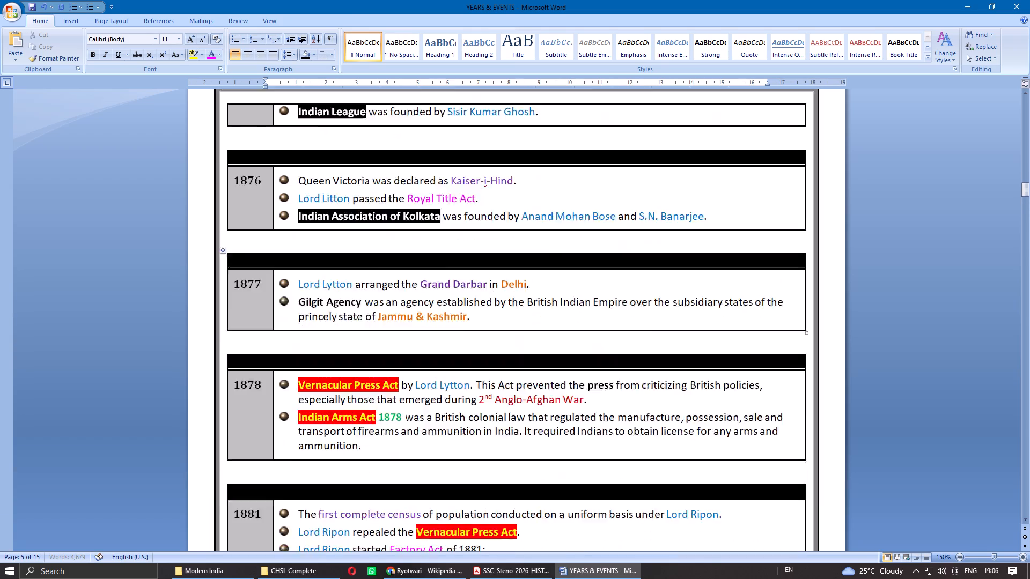
scroll(538, 325, "up", 18)
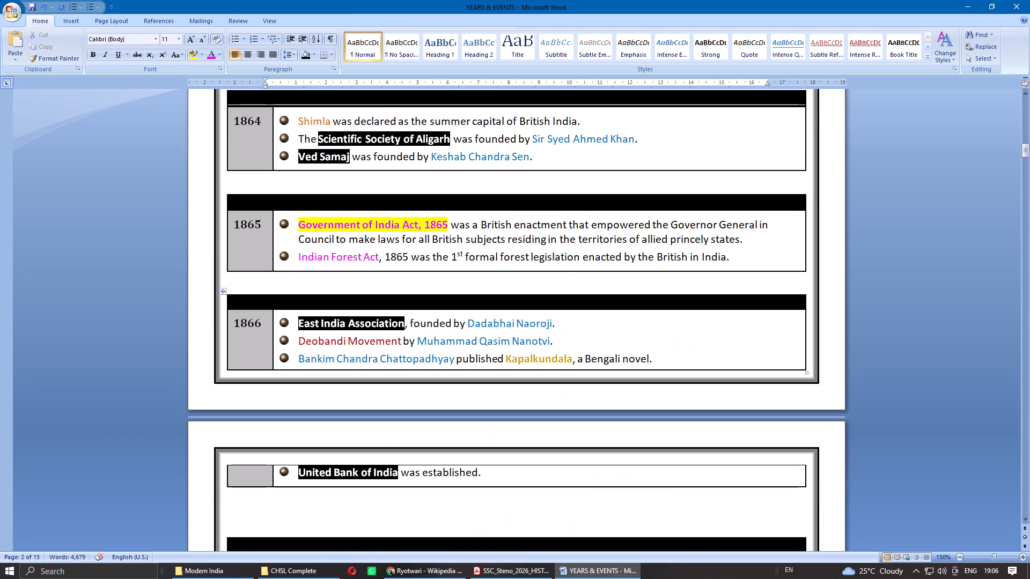
left_click(439, 530)
key("BackSpace")
key("BackSpace")
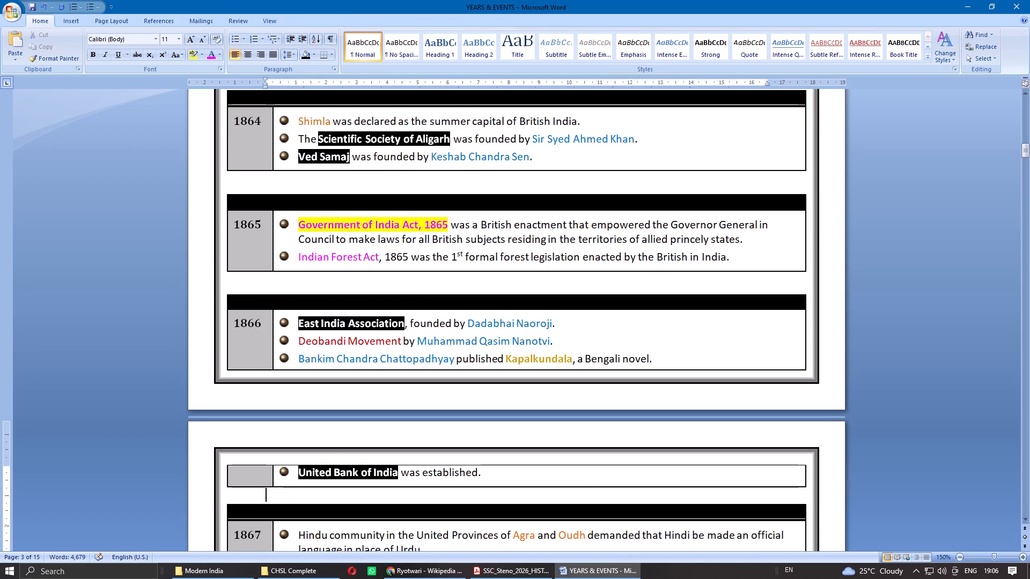
Set the paragraph spacing after to 0 pt for the blank lines below the 1816, 1819 and 1820 tables.
scroll(447, 513, "up", 20)
scroll(447, 513, "up", 7)
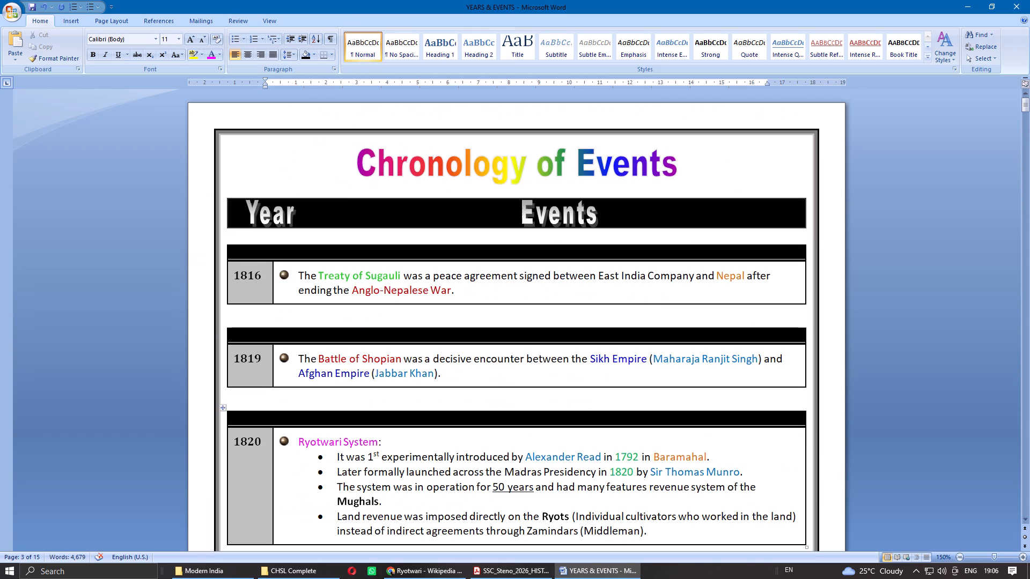
left_click(304, 320)
left_click(114, 24)
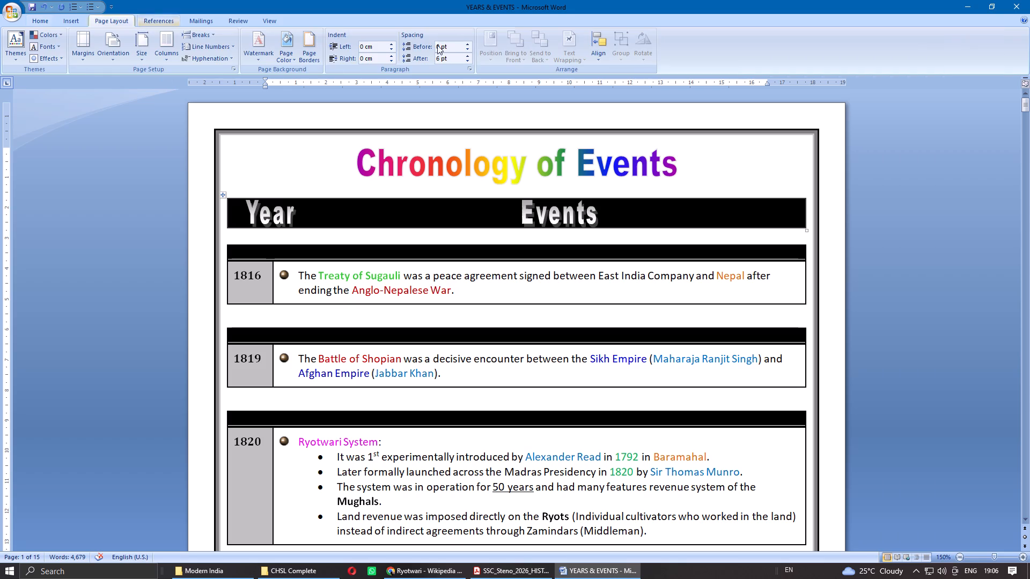
left_click(466, 62)
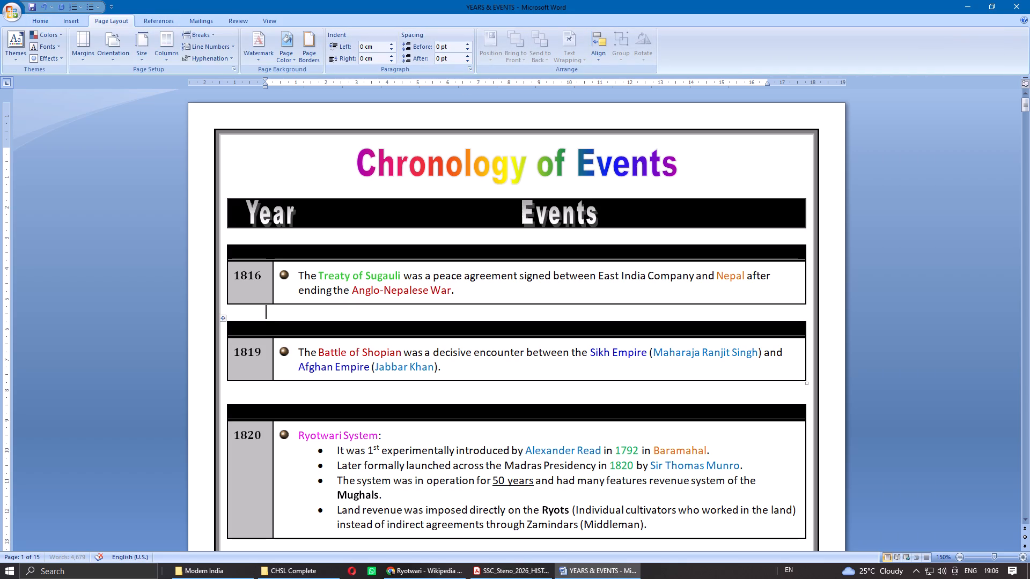
left_click(397, 389)
left_click(470, 62)
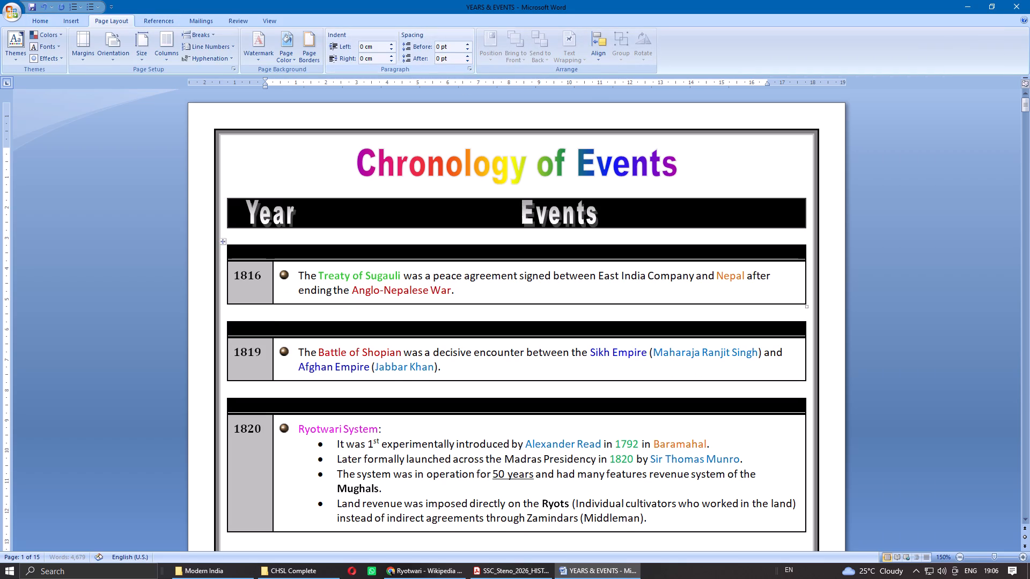
scroll(434, 288, "down", 2)
left_click(377, 422)
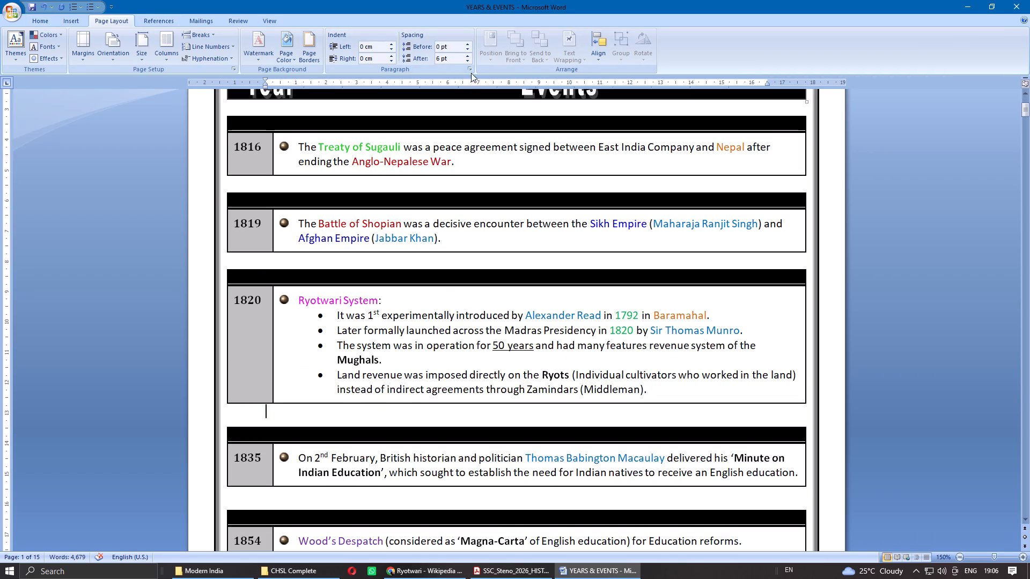
left_click(470, 63)
Set the paragraph spacing after to 0 pt for the blank lines below the 1835, 1854 and 1857 tables.
scroll(454, 233, "down", 3)
left_click(380, 368)
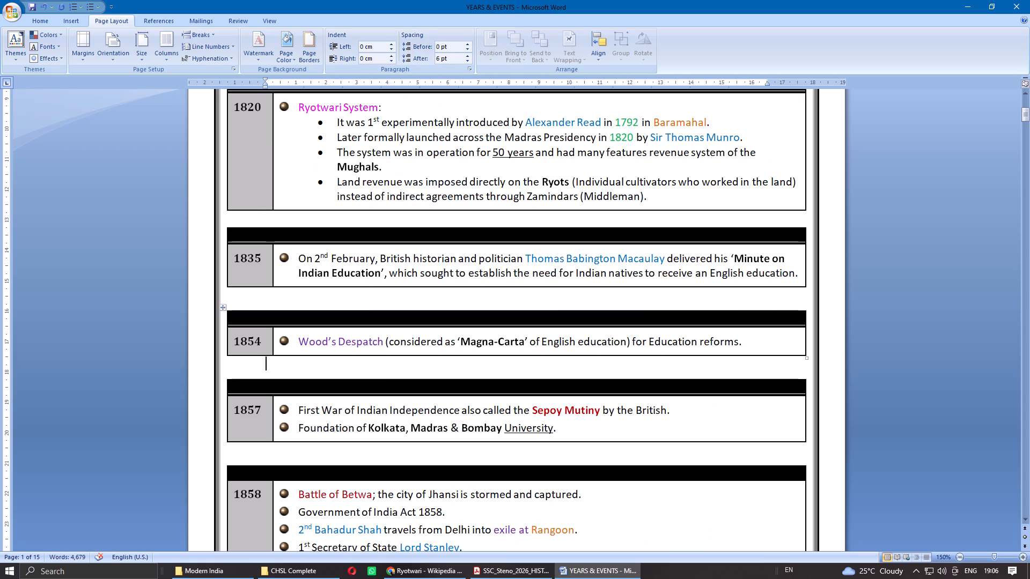
left_click(373, 303)
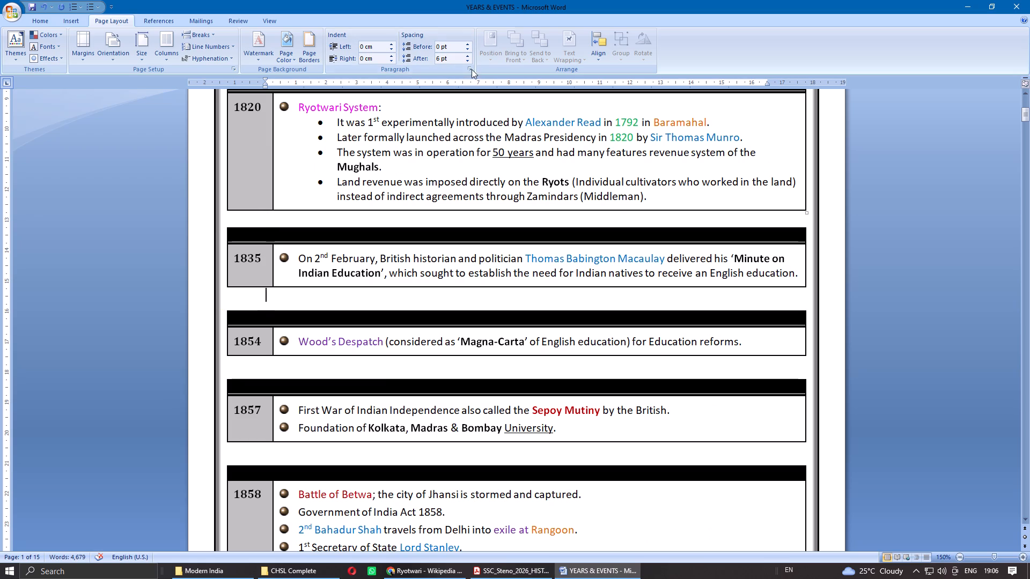
left_click(463, 62)
left_click(362, 359)
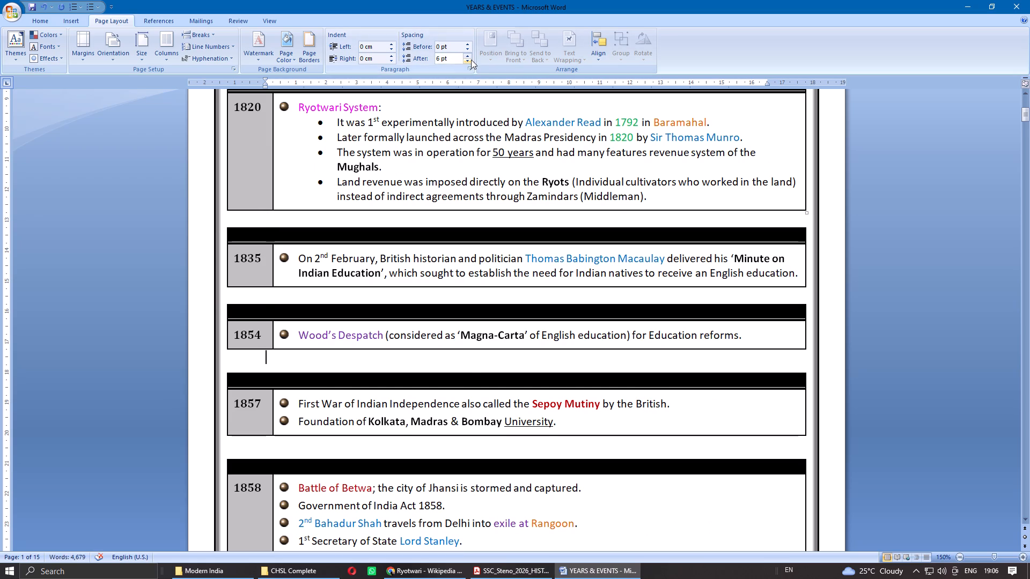
left_click(471, 59)
scroll(434, 295, "down", 3)
left_click(340, 251)
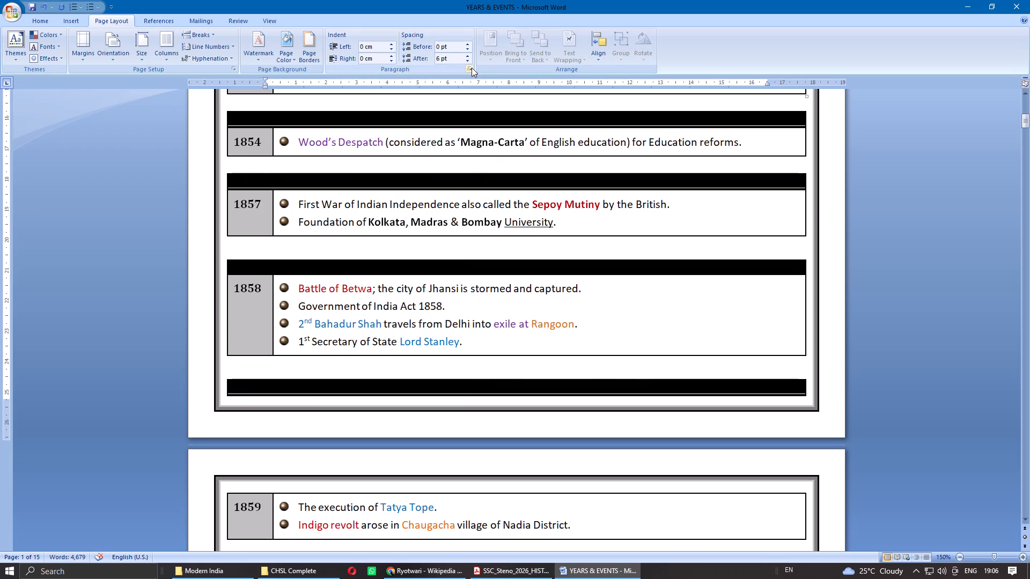
left_click(472, 63)
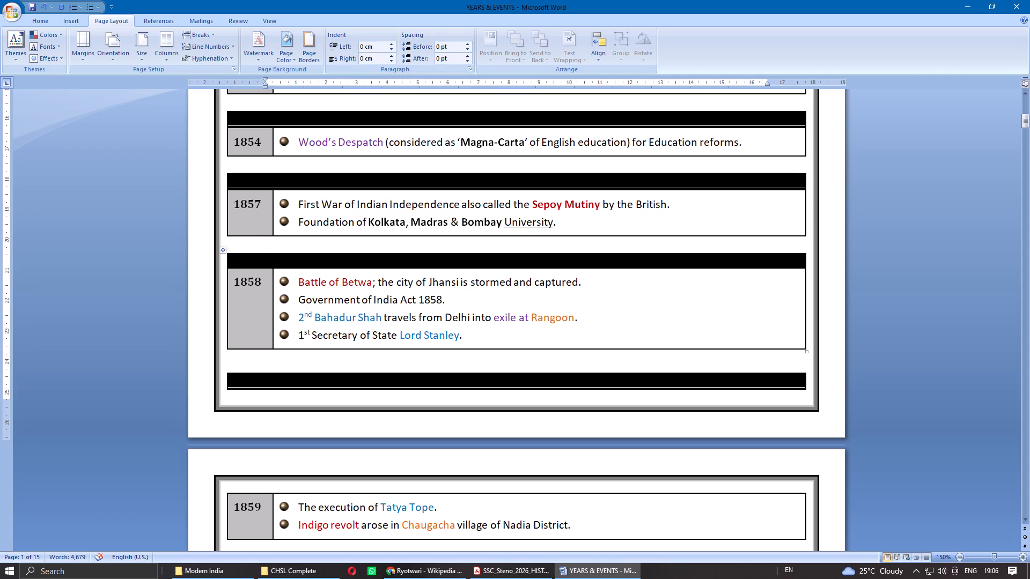
Set the paragraph spacing after to 0 pt for the blank line below the 1859 table.
left_click(382, 366)
scroll(382, 366, "down", 3)
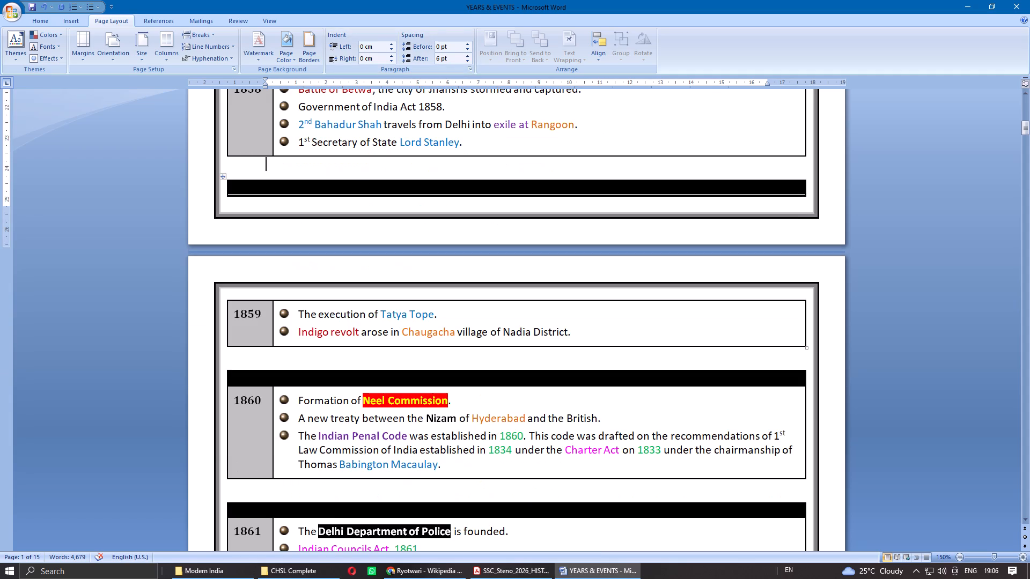
left_click(382, 366)
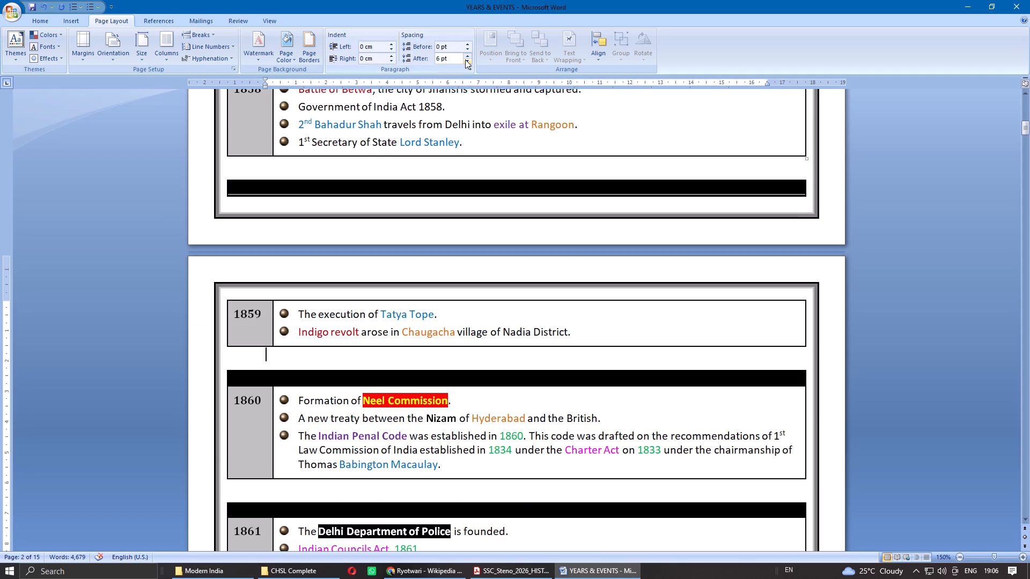
left_click(465, 60)
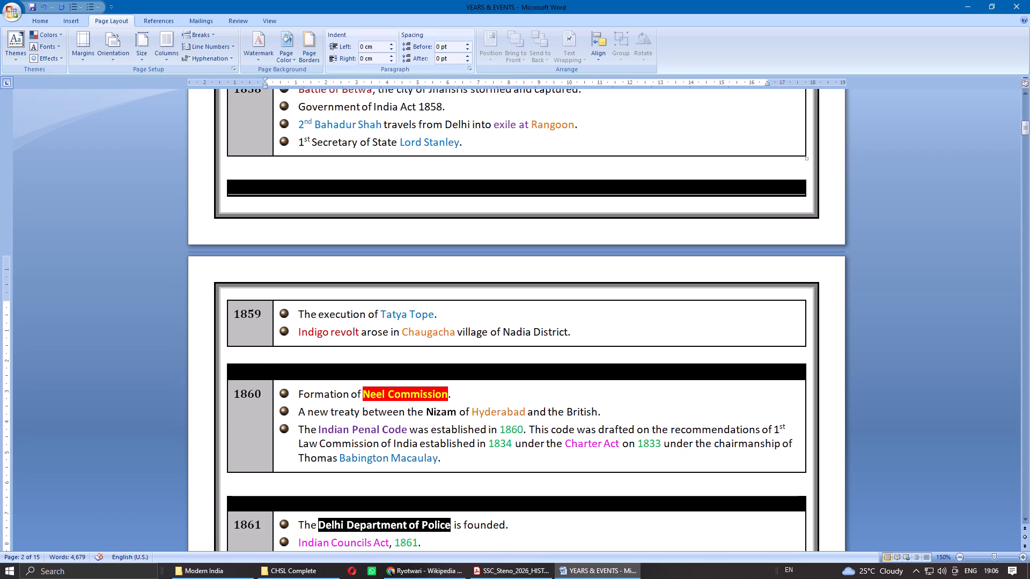
Check the tightened gaps between the early year tables, save the YEARS & EVENTS document and close it.
scroll(475, 262, "up", 4)
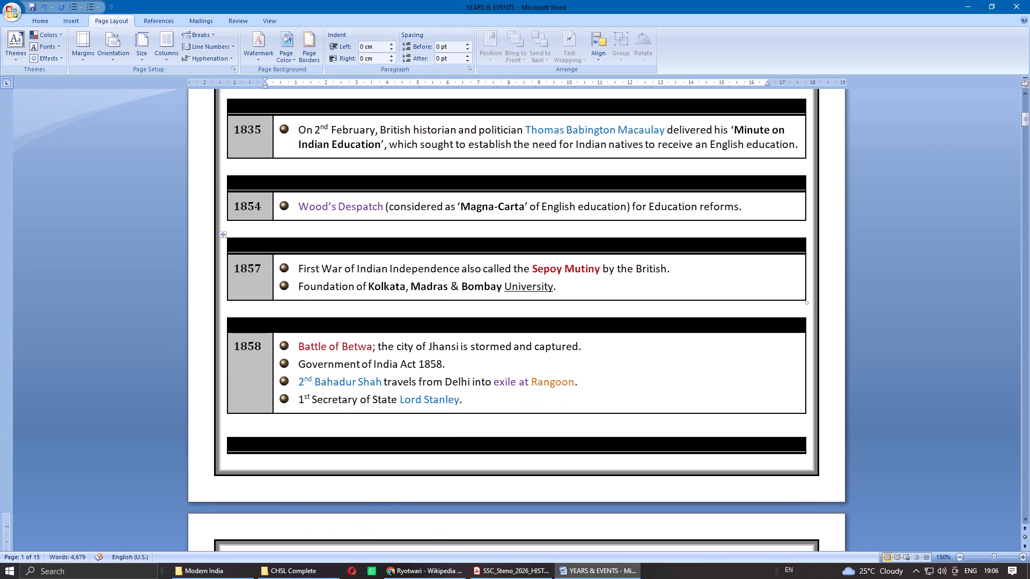
scroll(475, 263, "down", 7)
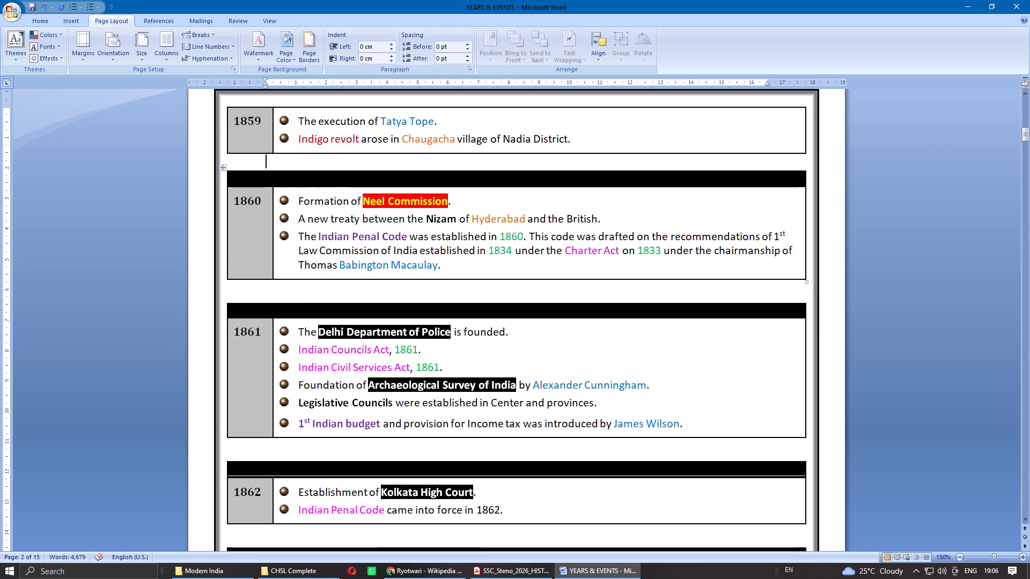
left_click(33, 5)
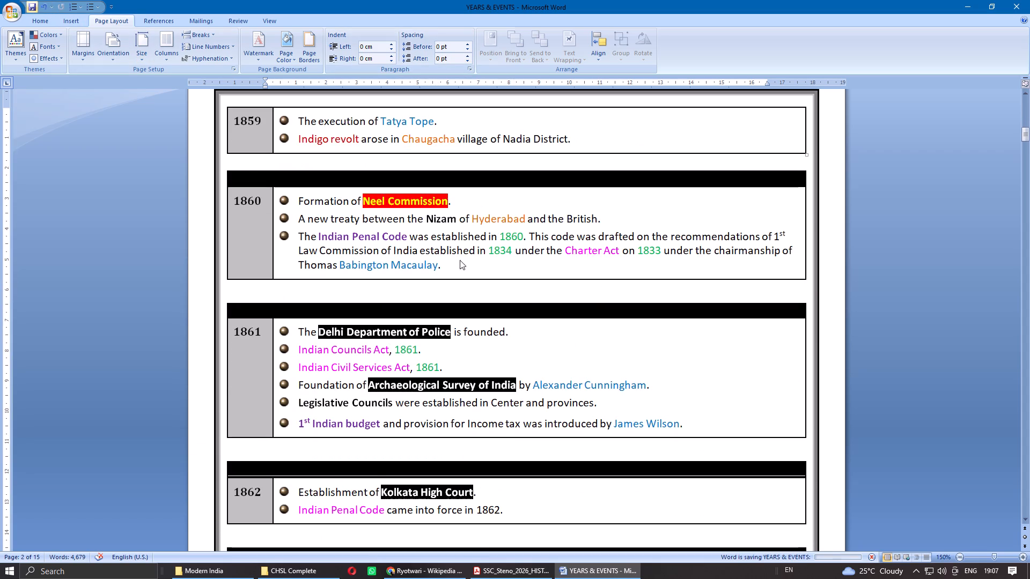
left_click(1029, 0)
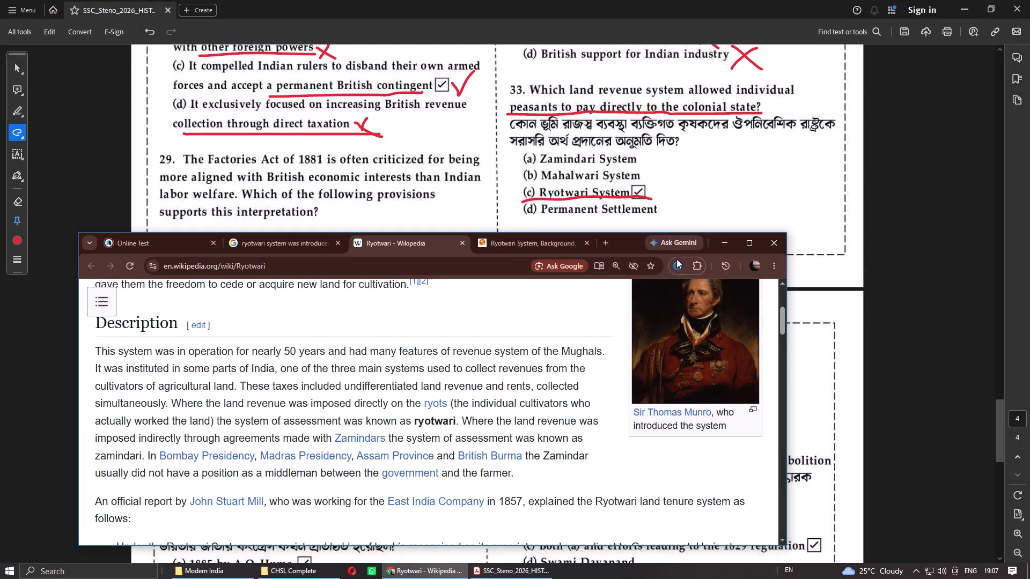
Return to the question PDF in Acrobat and mark question 40's option (a) Dayanand Saraswati with a red tick and underline.
left_click(713, 238)
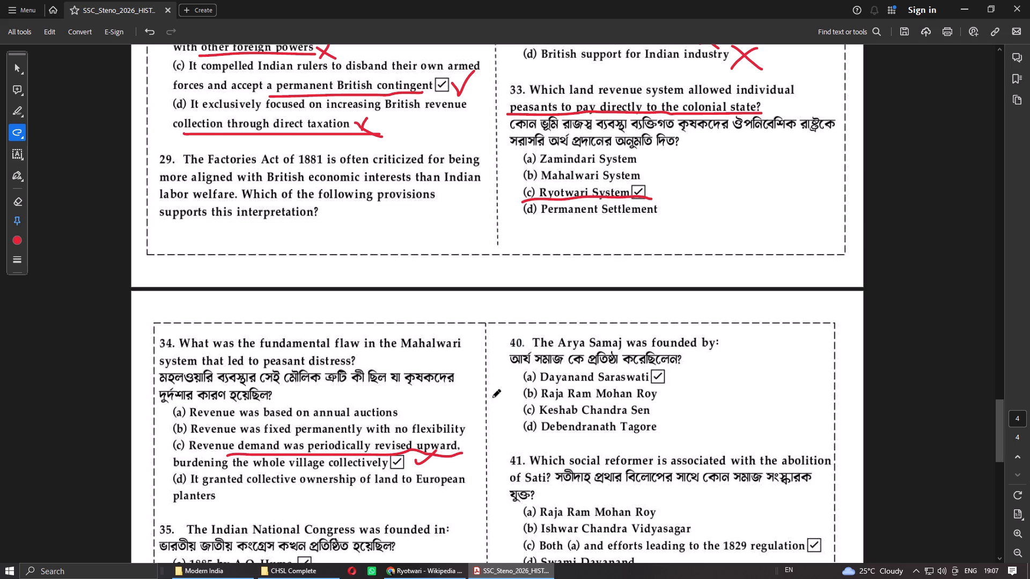
left_click_drag(518, 381, 557, 362)
left_click_drag(542, 384, 698, 392)
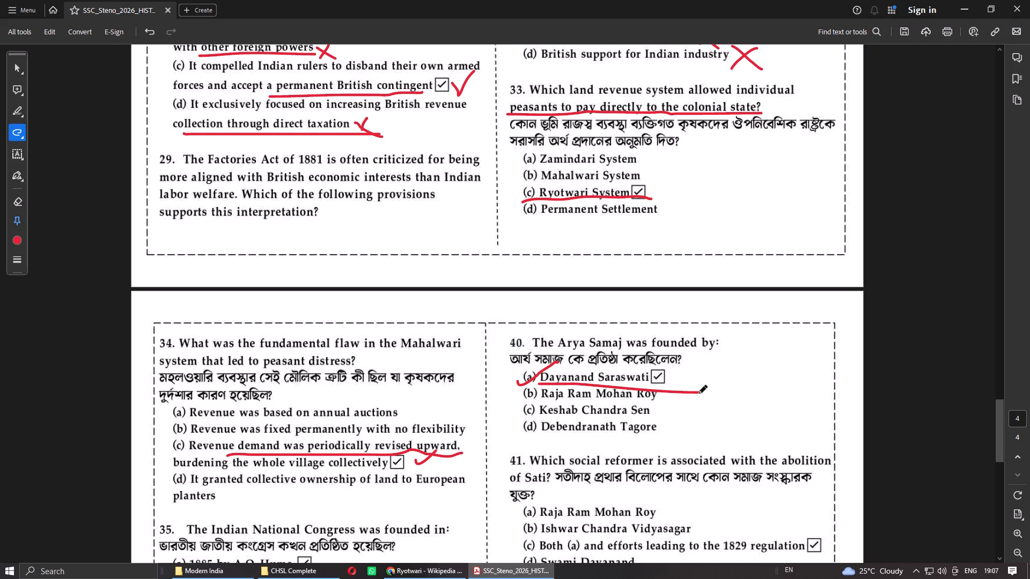
Mark question 41's options (a), (b) and (c), on the abolition of Sati, with short red tick strokes.
scroll(679, 387, "down", 3)
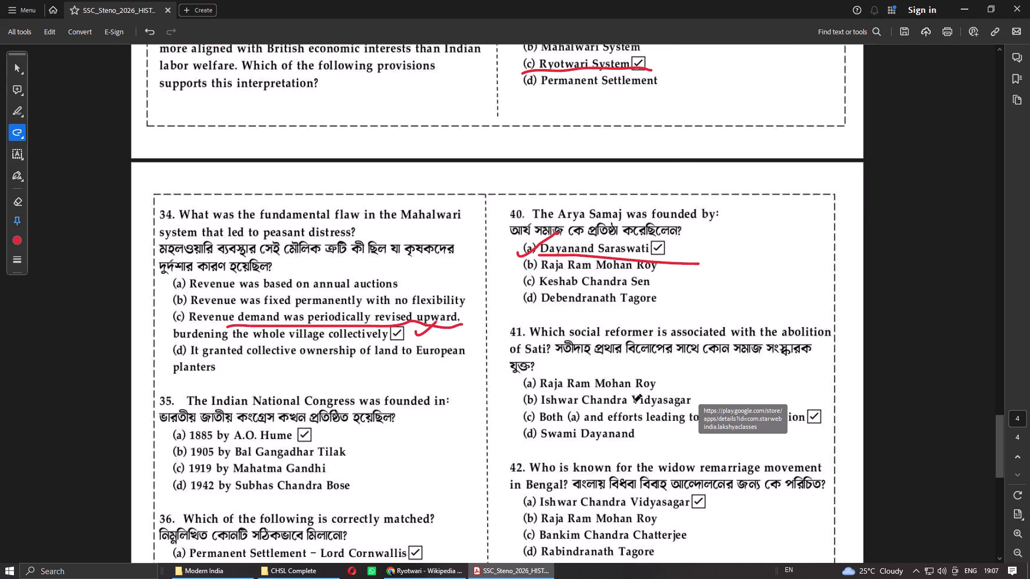
left_click_drag(518, 390, 540, 373)
left_click_drag(514, 405, 540, 391)
left_click_drag(519, 414, 565, 403)
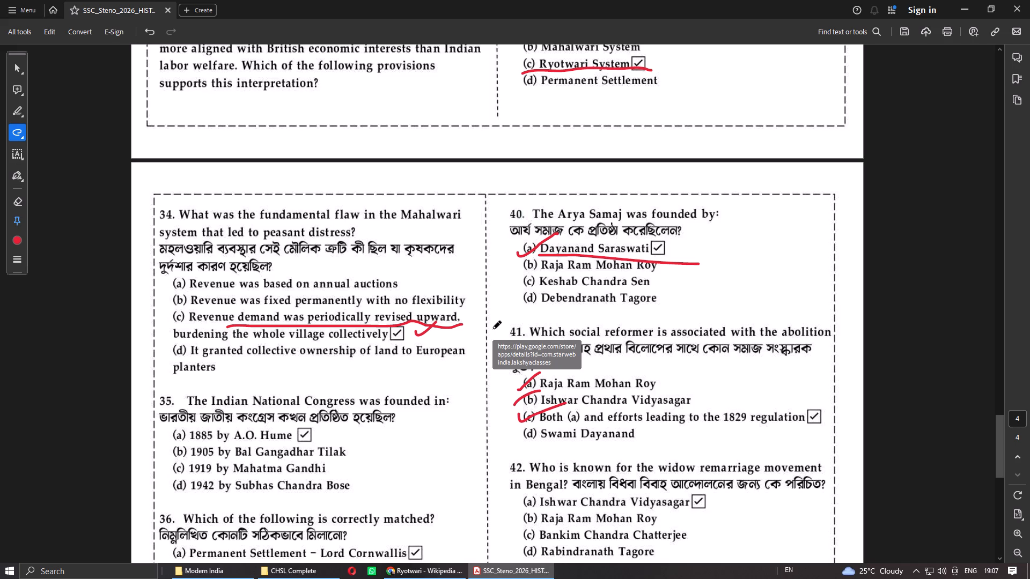
In question 35, underline option (a) 1885 by A.O. Hume in red, tick the question number, and cross out options (b), (c) and (d).
left_click_drag(188, 441, 251, 443)
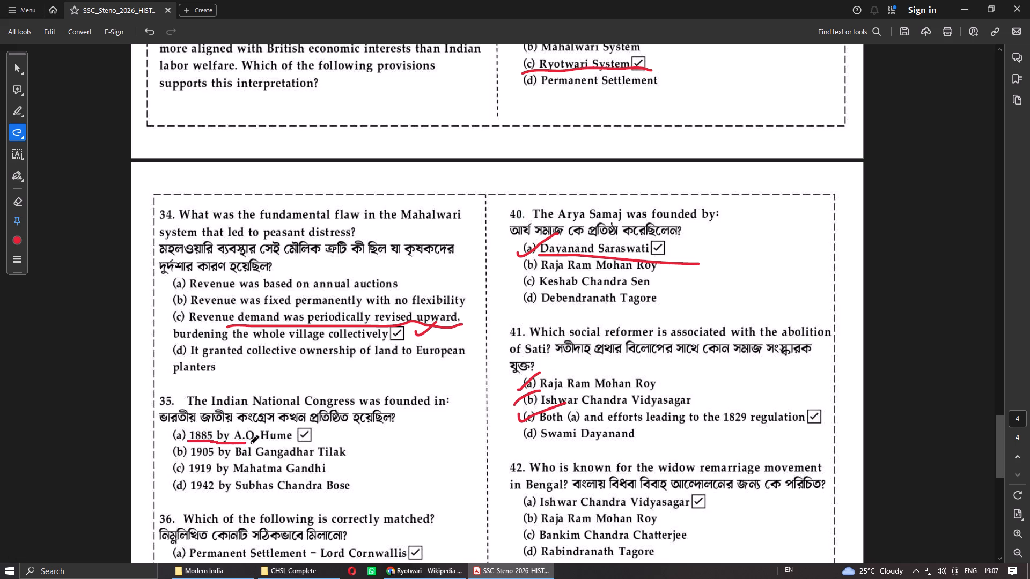
left_click_drag(251, 443, 295, 442)
left_click_drag(158, 398, 212, 377)
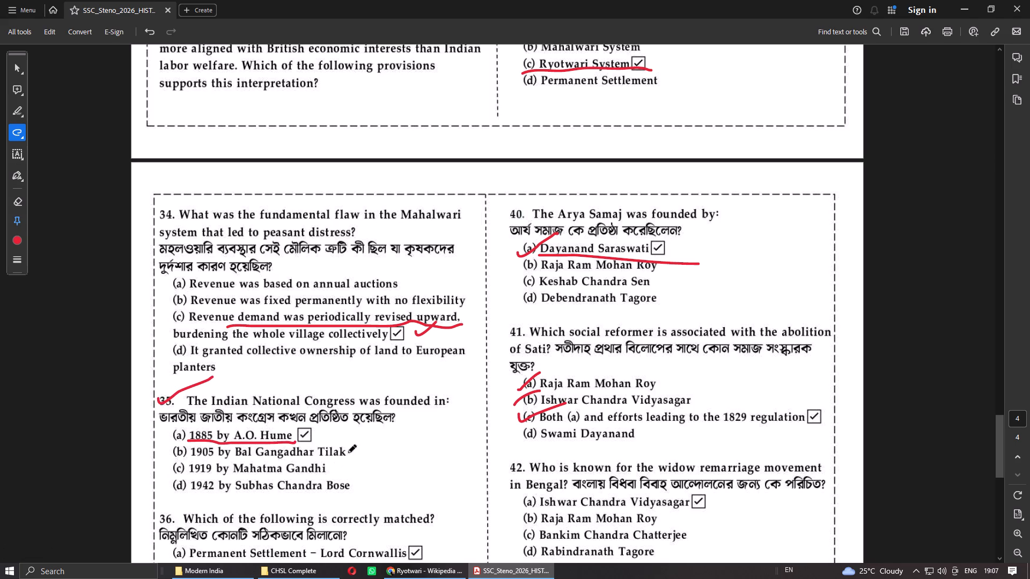
left_click_drag(366, 440, 356, 456)
left_click_drag(346, 445, 362, 457)
left_click_drag(340, 459, 330, 472)
left_click_drag(323, 463, 353, 479)
left_click_drag(362, 476, 362, 489)
left_click_drag(362, 489, 362, 491)
left_click_drag(357, 485, 388, 498)
Save the marked-up PDF as SSC_Steno_2026_HISTORY in the CHSL Complete folder, over the existing file.
left_click(33, 13)
left_click(45, 92)
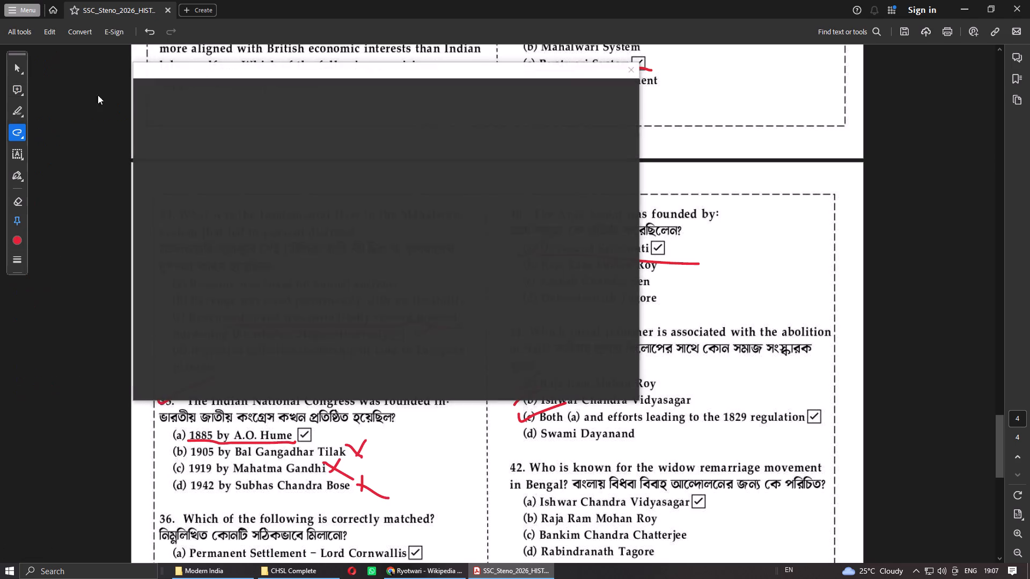
left_click(411, 170)
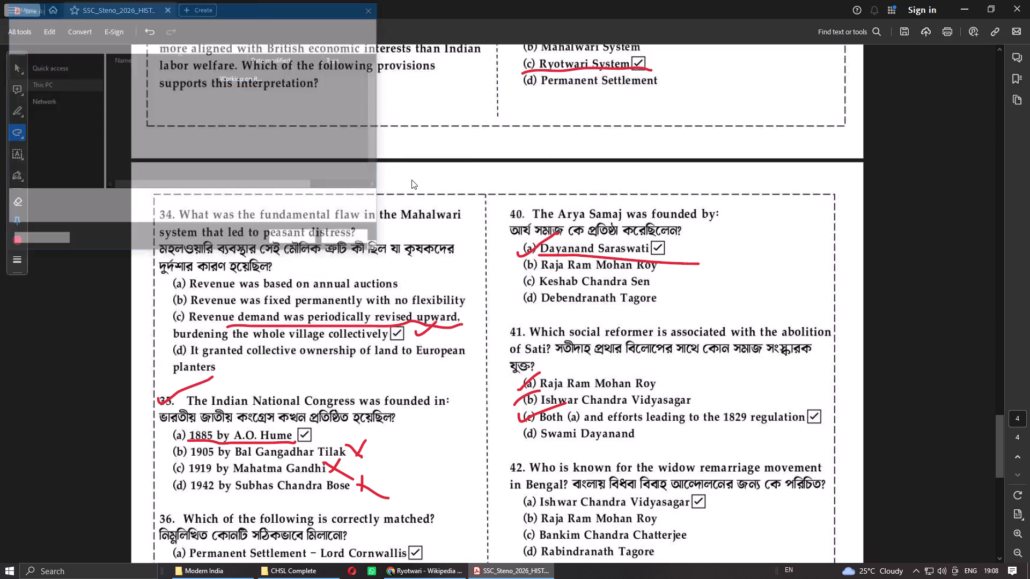
left_click(291, 240)
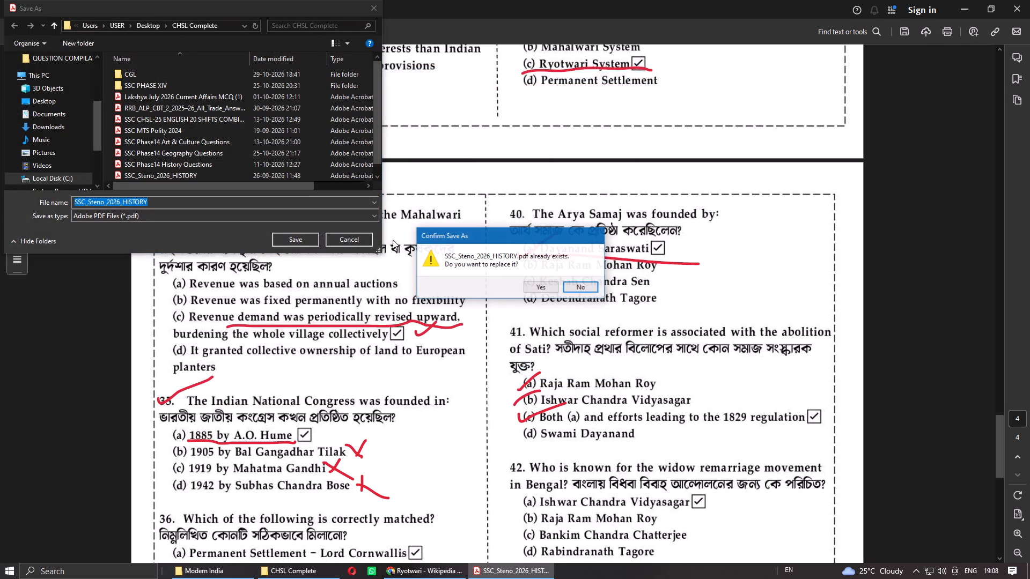